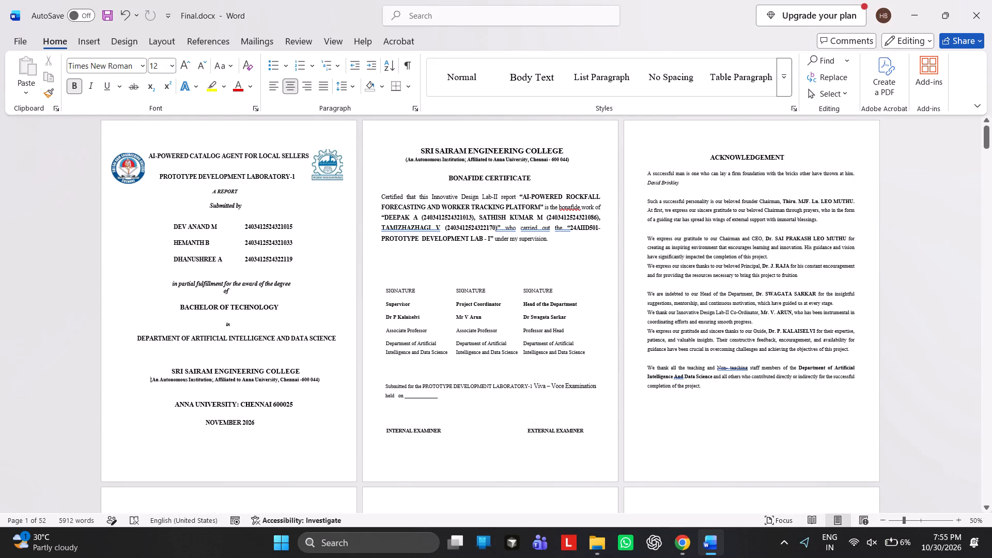
Shorten the leading space before the "SRI SAIRAM ENGINEERING COLLEGE" line on the title page by one space.
{"action": "scroll", "coordinate": [190, 343], "scroll_direction": "up", "scroll_amount": 3, "text": "ctrl"}
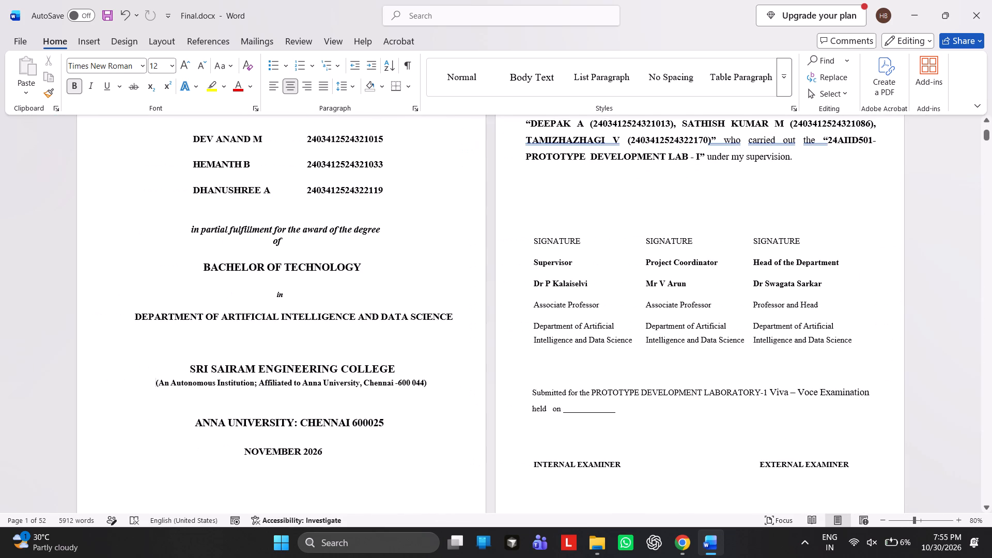
{"action": "scroll", "coordinate": [190, 343], "scroll_direction": "up", "scroll_amount": 3, "text": "ctrl"}
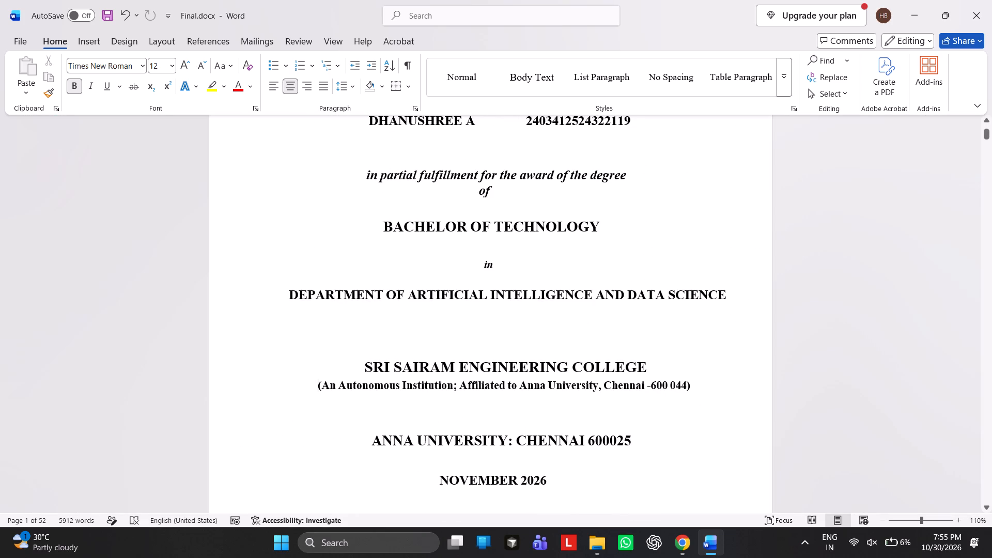
{"action": "left_click", "coordinate": [364, 369]}
{"action": "key", "text": "BackSpace"}
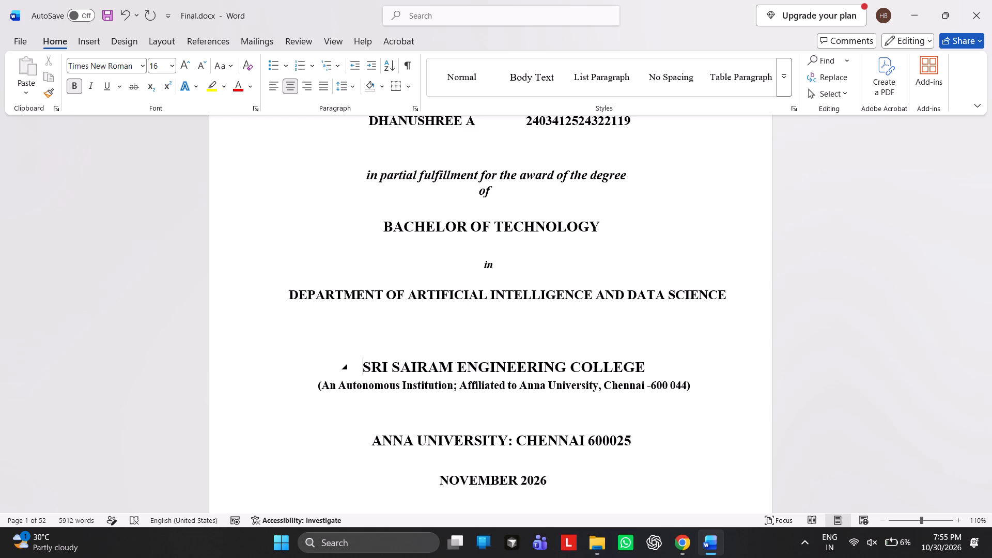
{"action": "key", "text": "BackSpace"}
{"action": "key", "text": "BackSpace"}
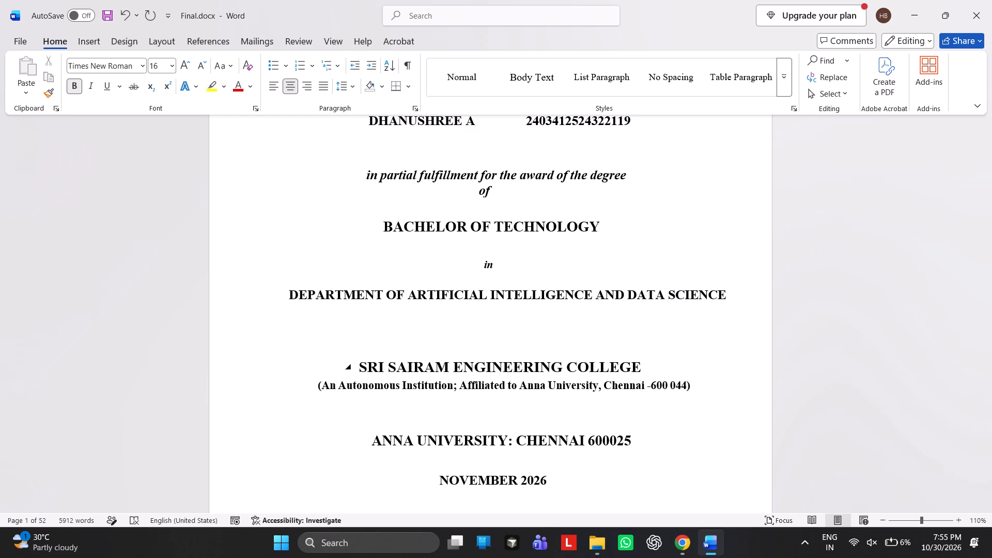
{"action": "key", "text": "space"}
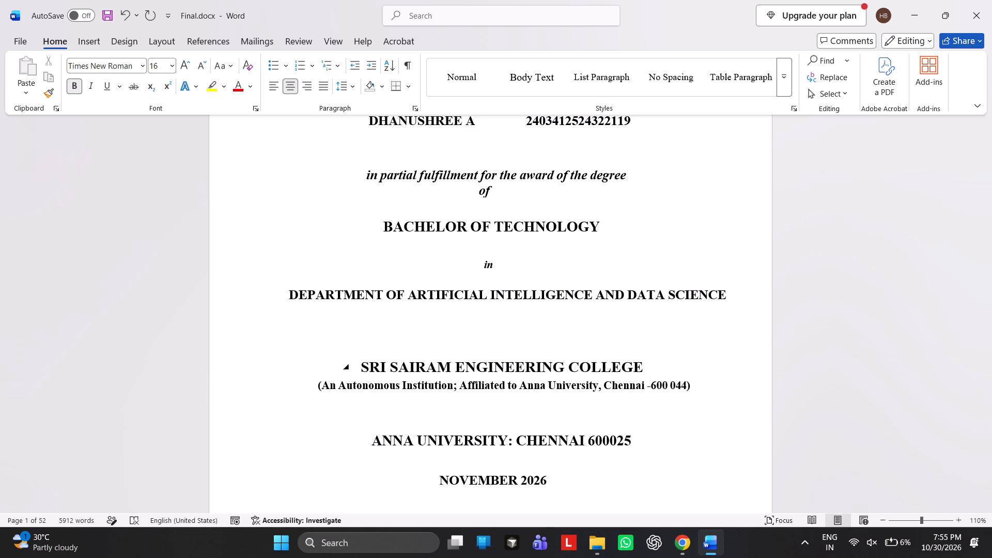
{"action": "key", "text": "space"}
Insert one leading space before "NOVEMBER 2026" at the bottom of the title page.
{"action": "scroll", "coordinate": [364, 369], "scroll_direction": "down", "scroll_amount": 1}
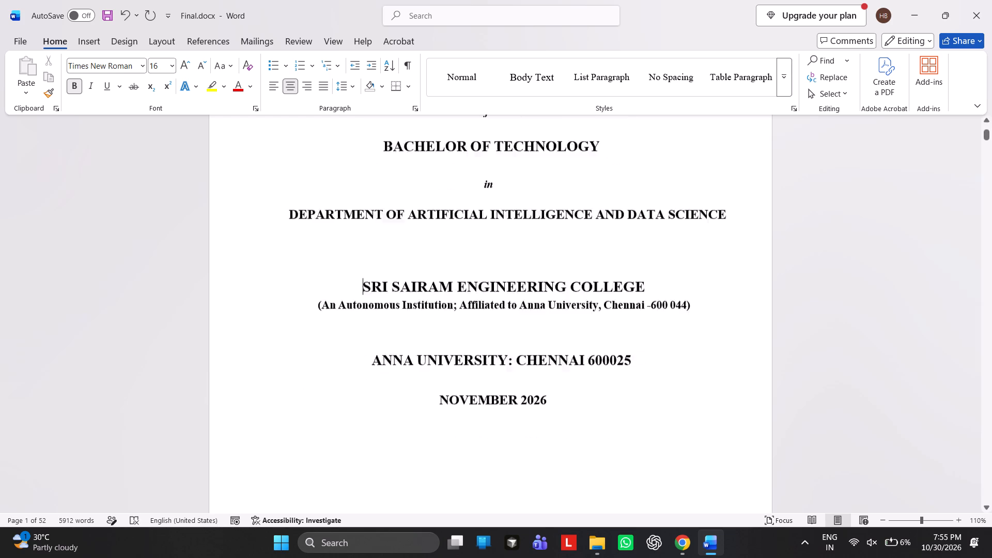
{"action": "scroll", "coordinate": [364, 369], "scroll_direction": "down", "scroll_amount": 1}
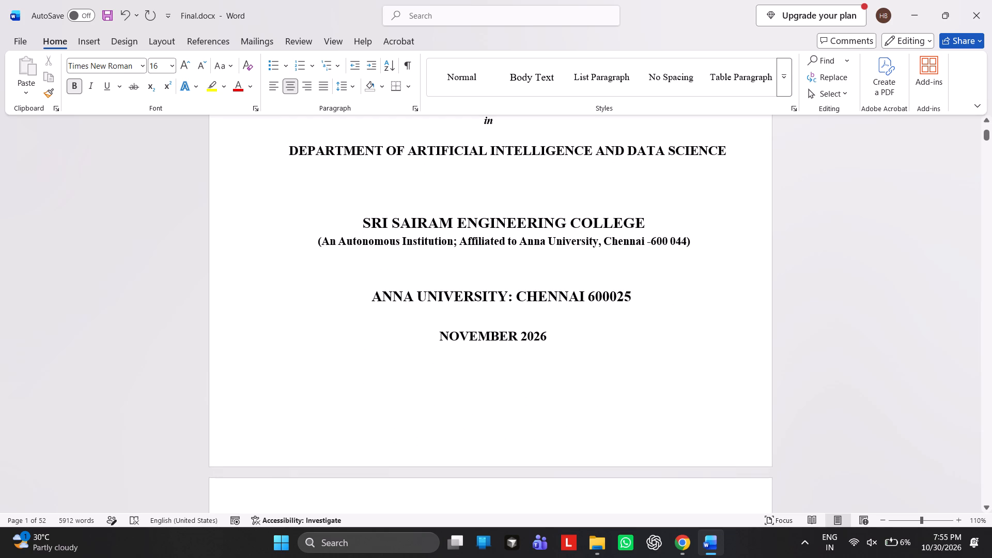
{"action": "left_click", "coordinate": [441, 335]}
{"action": "key", "text": "space"}
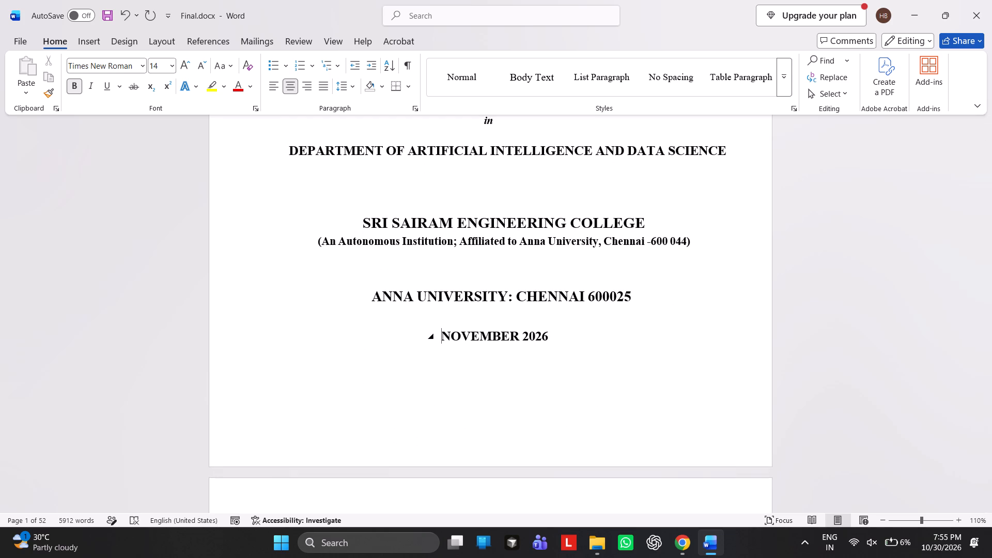
Replace the leading gap before "ANNA UNIVERSITY: CHENNAI 600025" with 20 spaces to position the line on the title page.
{"action": "left_click", "coordinate": [372, 297]}
{"action": "key", "text": "BackSpace"}
{"action": "key", "text": "space"}
{"action": "key", "text": "space"}
{"action": "key", "text": "space"}
{"action": "key", "text": "space"}
{"action": "key", "text": "space"}
{"action": "key", "text": "space"}
{"action": "key", "text": "space"}
{"action": "key", "text": "space"}
{"action": "key", "text": "space"}
{"action": "key", "text": "space"}
{"action": "key", "text": "space"}
{"action": "key", "text": "space"}
{"action": "key", "text": "space"}
{"action": "key", "text": "space"}
{"action": "key", "text": "space"}
{"action": "key", "text": "space"}
{"action": "key", "text": "space"}
{"action": "key", "text": "space"}
{"action": "key", "text": "space"}
{"action": "key", "text": "space"}
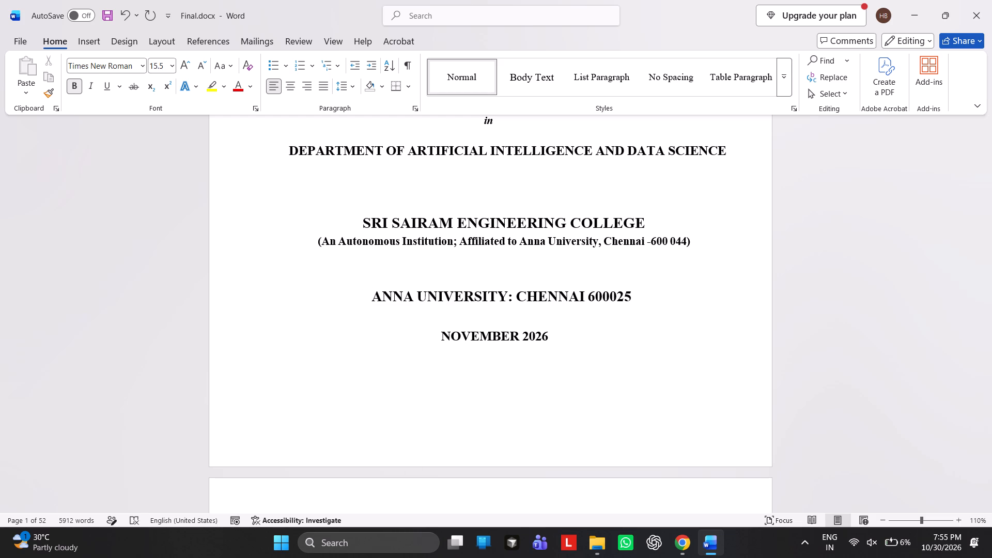
{"action": "key", "text": "space"}
{"action": "key", "text": "BackSpace"}
{"action": "key", "text": "space"}
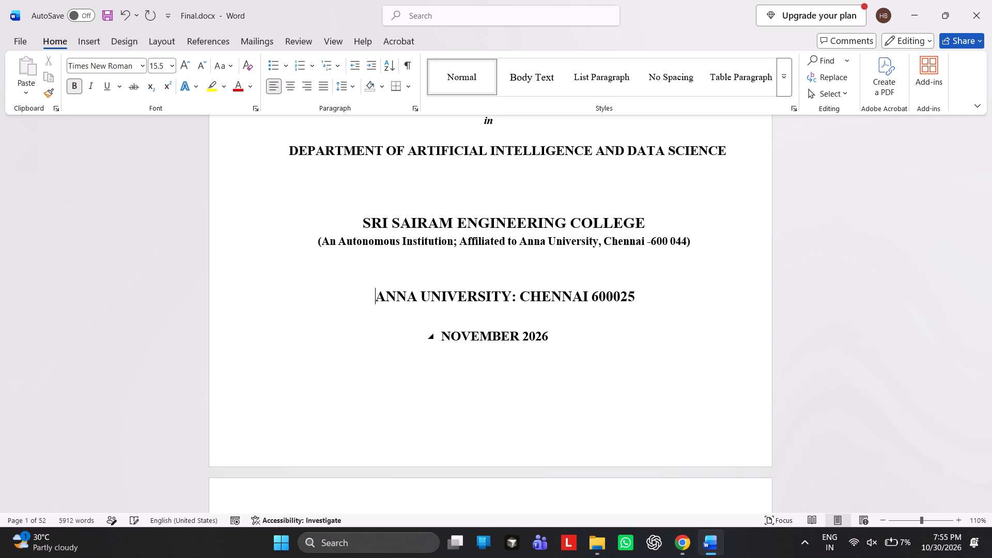
{"action": "key", "text": "BackSpace"}
Add four more leading spaces before "NOVEMBER 2026" to shift it under the university line.
{"action": "left_click", "coordinate": [438, 337]}
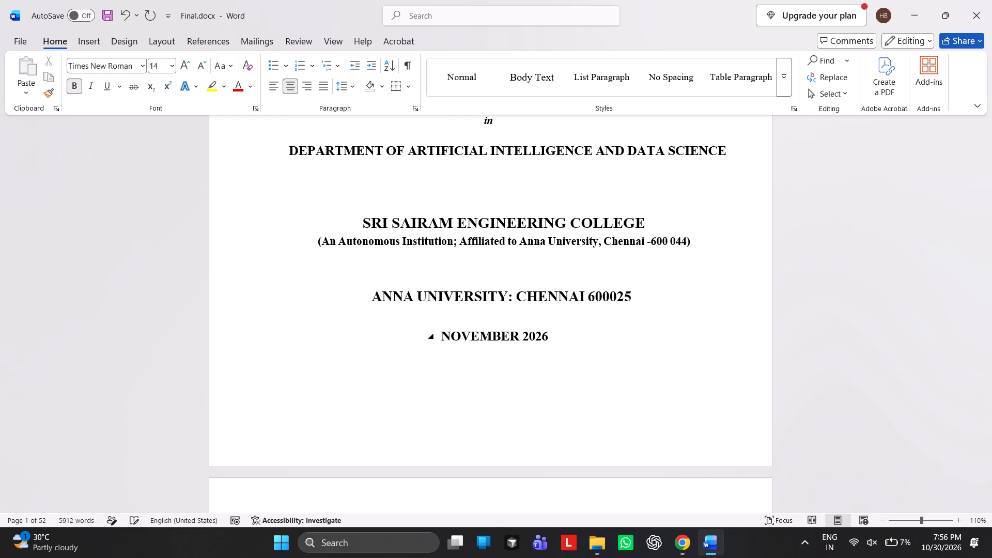
{"action": "key", "text": "space"}
{"action": "key", "text": "space"}
{"action": "key", "text": "space"}
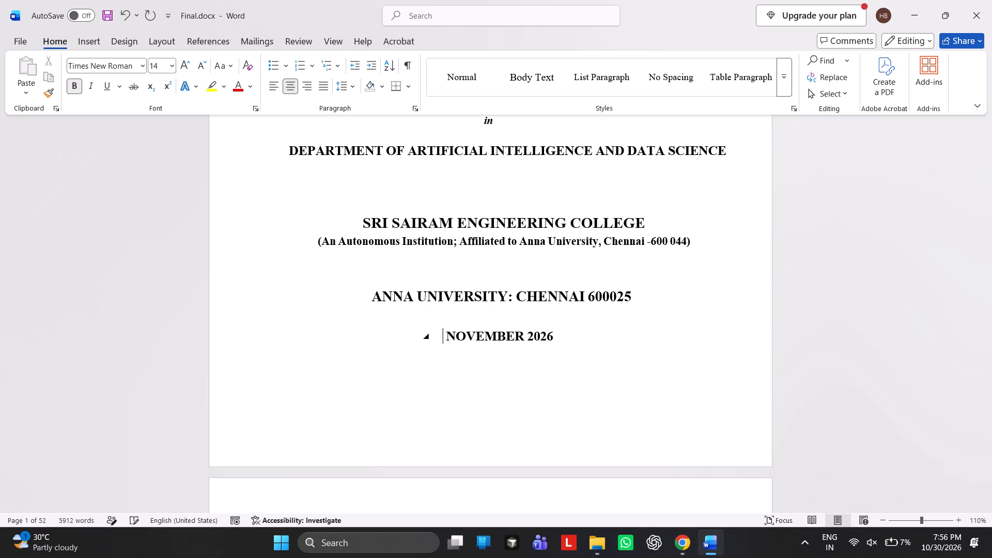
{"action": "key", "text": "space"}
{"action": "left_click", "coordinate": [338, 427]}
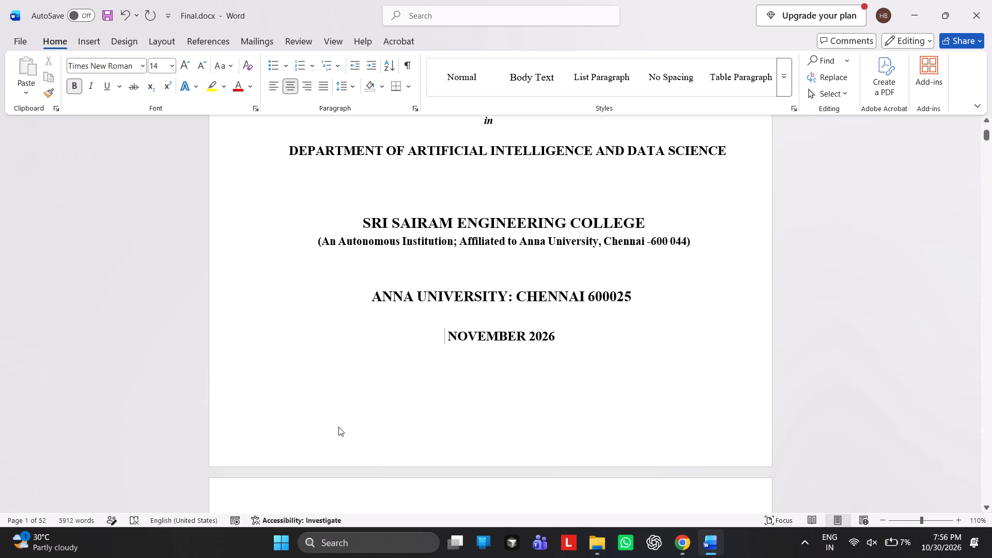
Insert one leading space before the "BACHELOR OF TECHNOLOGY" line on the title page.
{"action": "scroll", "coordinate": [338, 427], "scroll_direction": "down", "scroll_amount": 7, "text": "ctrl"}
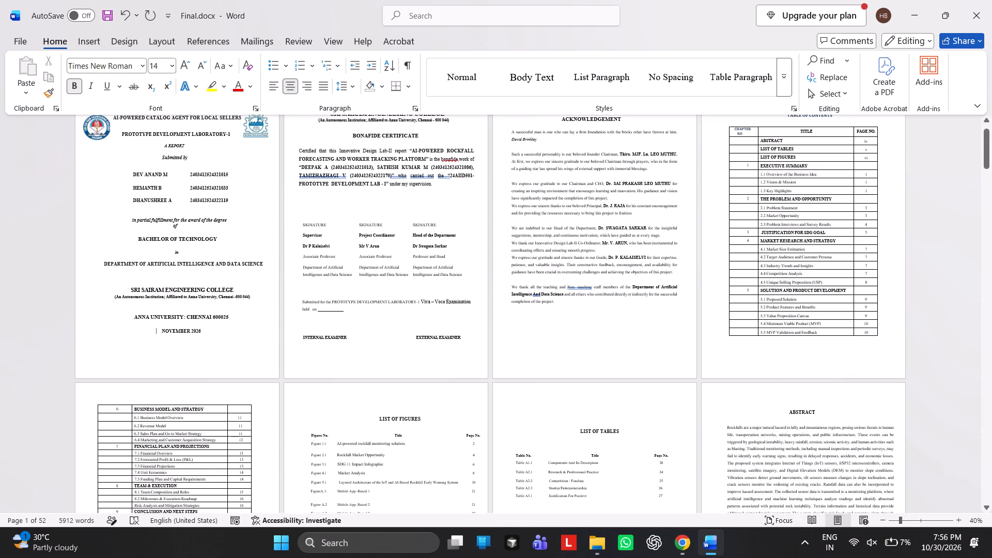
{"action": "scroll", "coordinate": [192, 327], "scroll_direction": "up", "scroll_amount": 1}
{"action": "scroll", "coordinate": [192, 327], "scroll_direction": "up", "scroll_amount": 1, "text": "ctrl"}
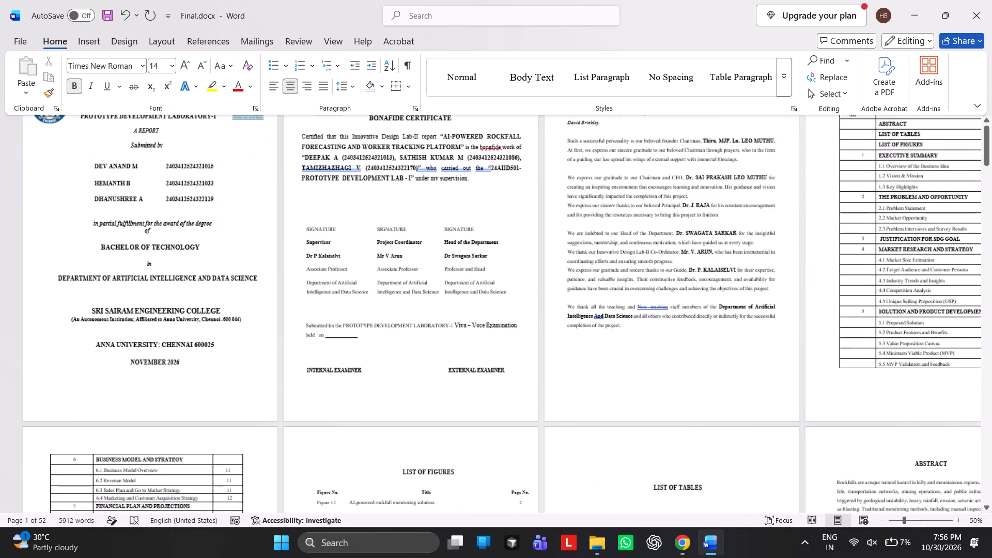
{"action": "scroll", "coordinate": [192, 327], "scroll_direction": "up", "scroll_amount": 1}
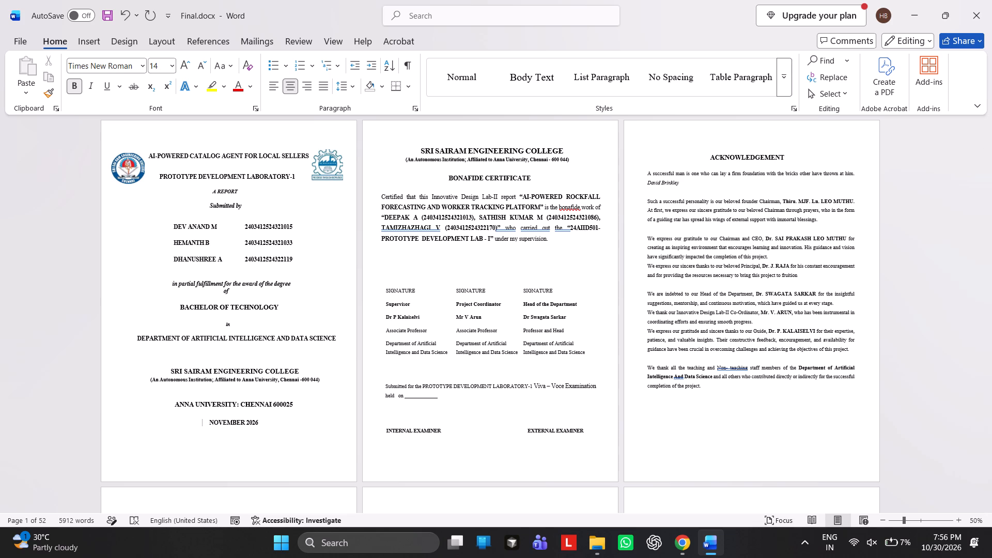
{"action": "left_click", "coordinate": [179, 346]}
{"action": "scroll", "coordinate": [179, 346], "scroll_direction": "up", "scroll_amount": 3, "text": "ctrl"}
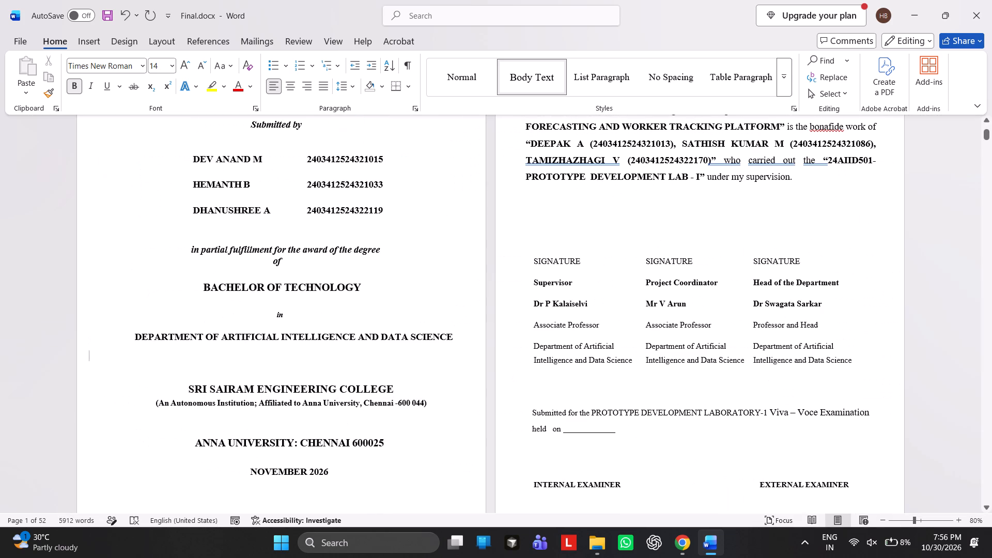
{"action": "scroll", "coordinate": [172, 288], "scroll_direction": "up", "scroll_amount": 1}
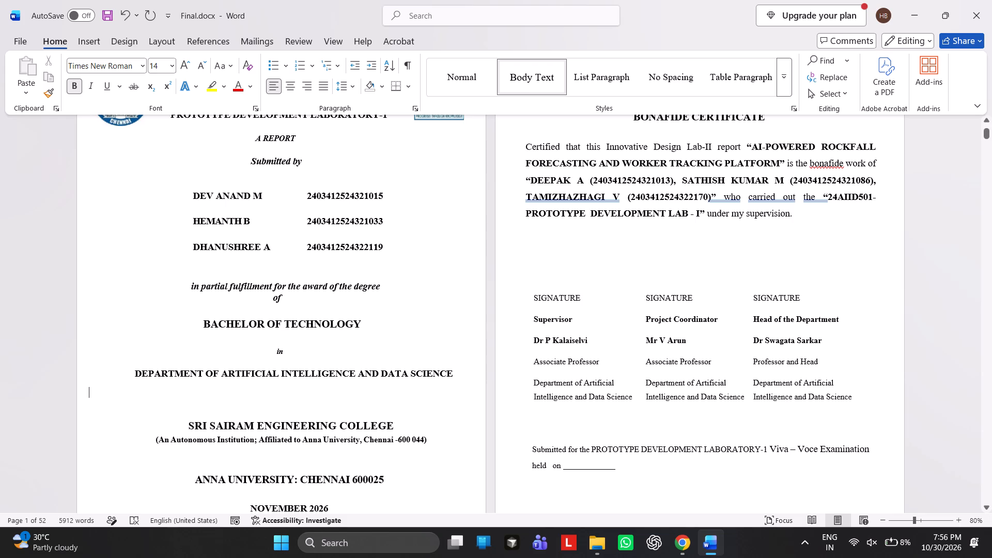
{"action": "scroll", "coordinate": [267, 303], "scroll_direction": "up", "scroll_amount": 2}
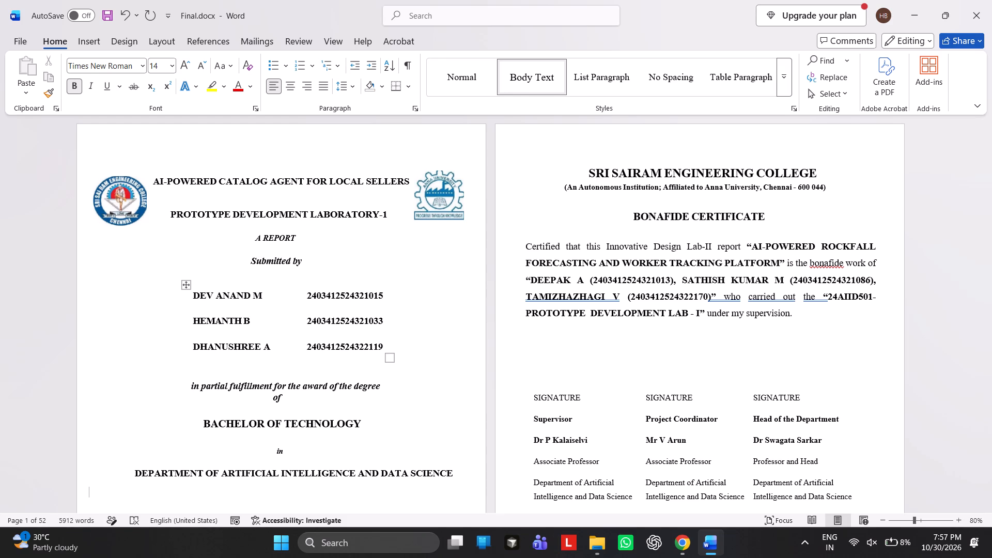
{"action": "scroll", "coordinate": [297, 390], "scroll_direction": "down", "scroll_amount": 1}
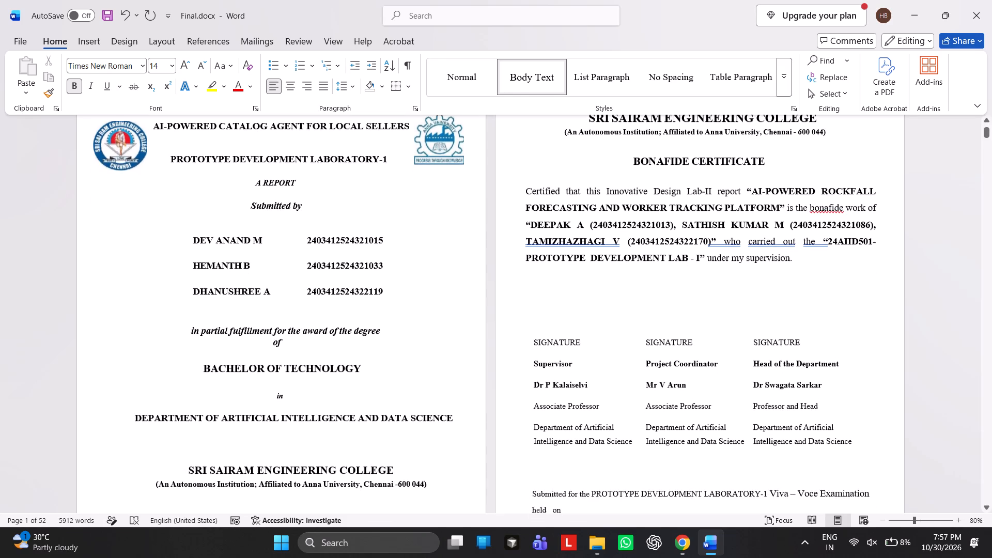
{"action": "left_click", "coordinate": [205, 367]}
{"action": "key", "text": "space"}
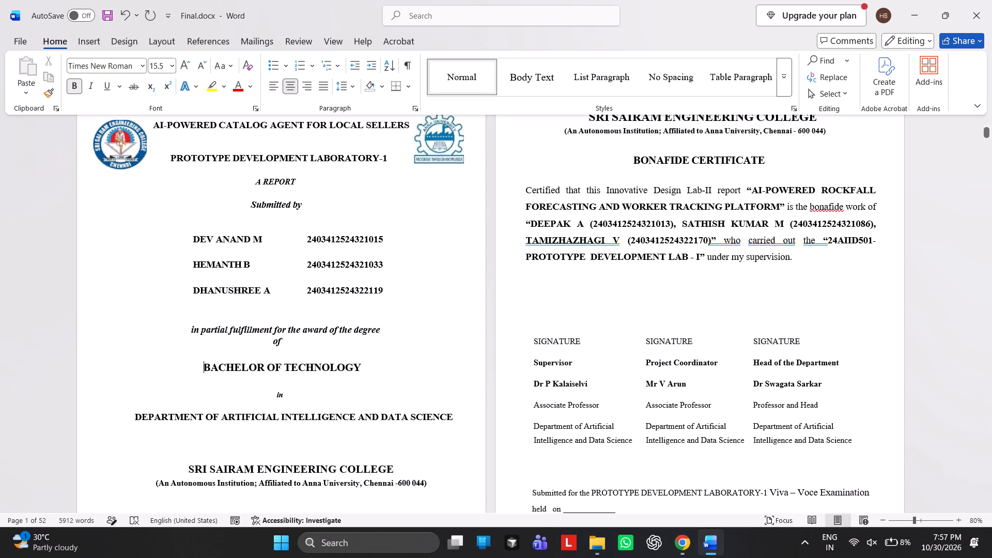
Review the title page's line alignment from the project title down to the date, along with the adjacent front pages.
{"action": "scroll", "coordinate": [205, 367], "scroll_direction": "down", "scroll_amount": 1}
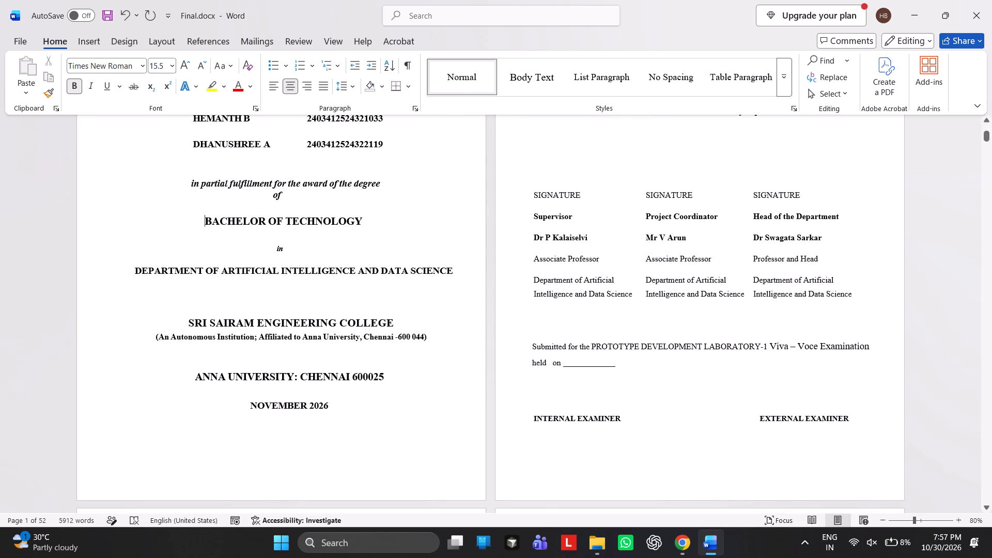
{"action": "scroll", "coordinate": [205, 367], "scroll_direction": "up", "scroll_amount": 1}
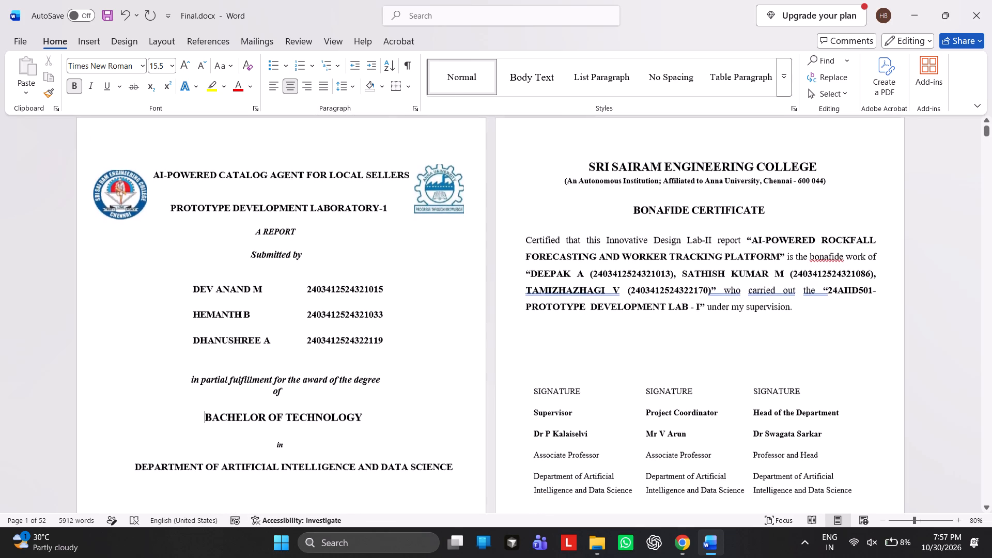
{"action": "scroll", "coordinate": [205, 367], "scroll_direction": "up", "scroll_amount": 2}
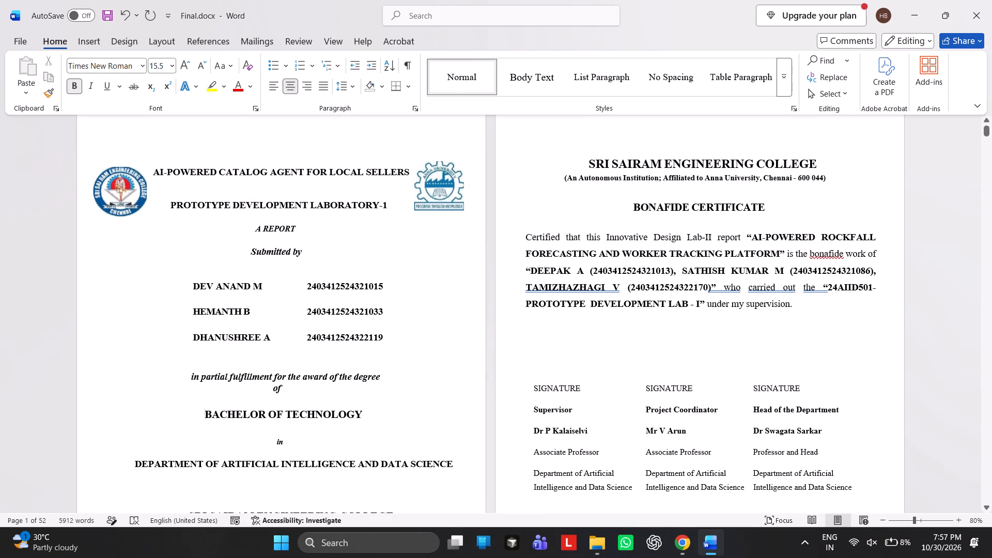
{"action": "scroll", "coordinate": [205, 367], "scroll_direction": "down", "scroll_amount": 1}
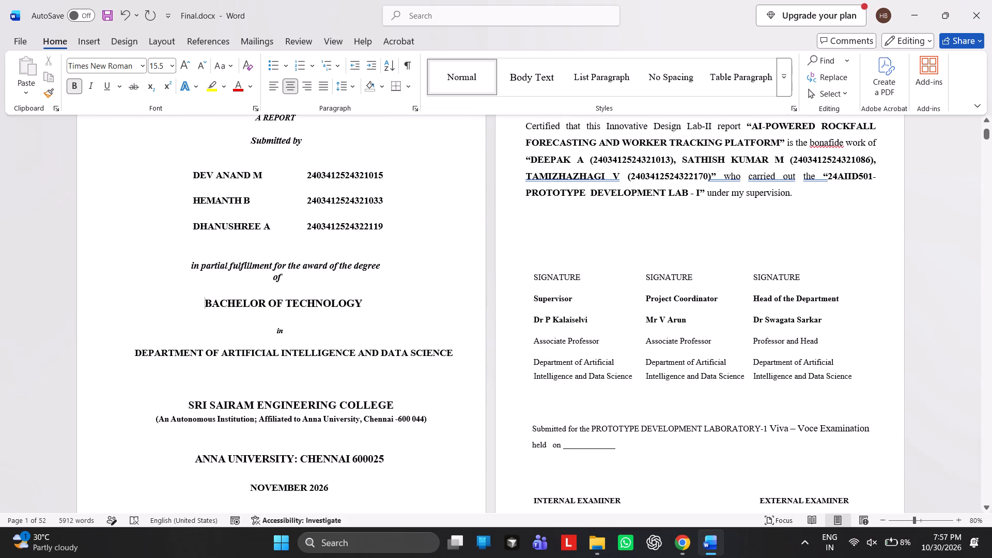
{"action": "scroll", "coordinate": [205, 367], "scroll_direction": "up", "scroll_amount": 1}
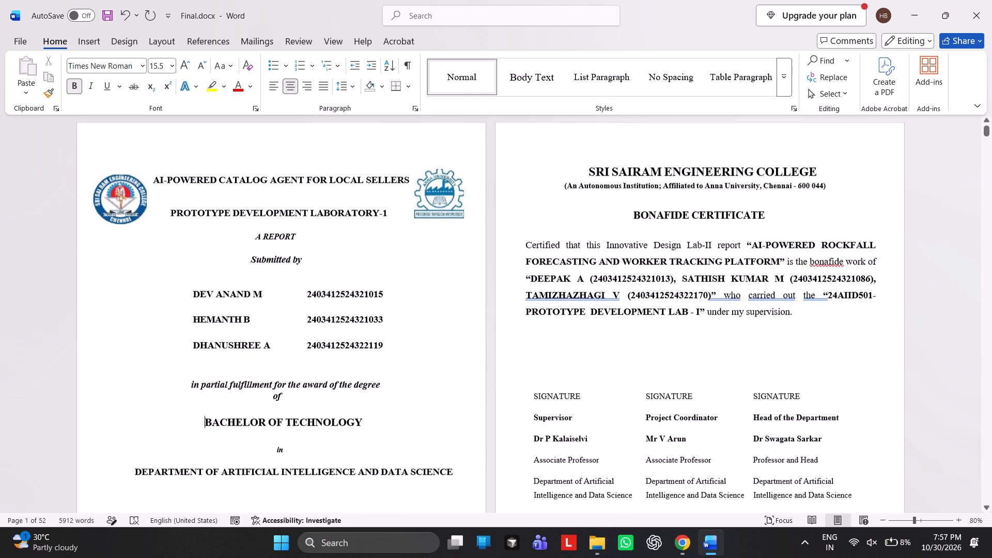
{"action": "scroll", "coordinate": [205, 367], "scroll_direction": "up", "scroll_amount": 1}
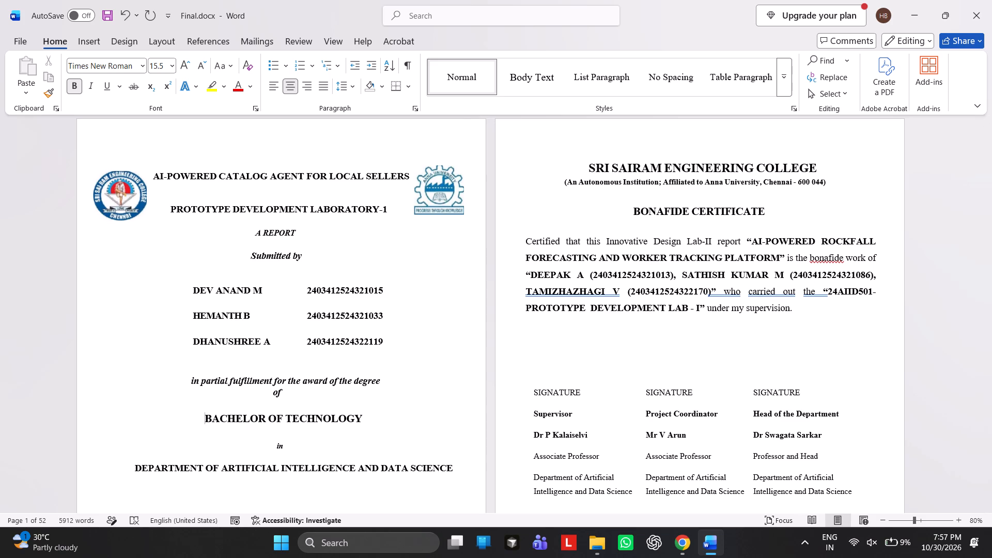
{"action": "scroll", "coordinate": [205, 367], "scroll_direction": "down", "scroll_amount": 1}
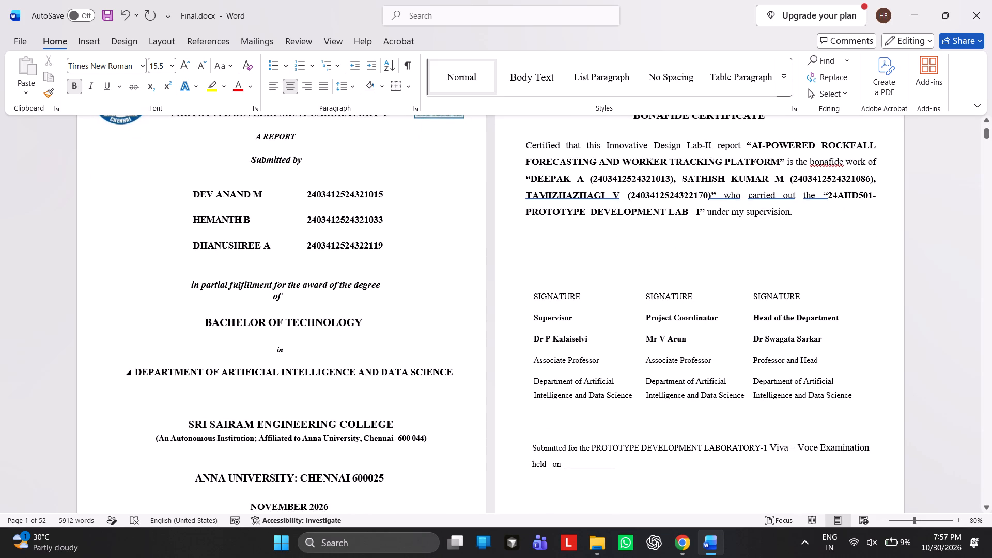
{"action": "scroll", "coordinate": [205, 367], "scroll_direction": "down", "scroll_amount": 1}
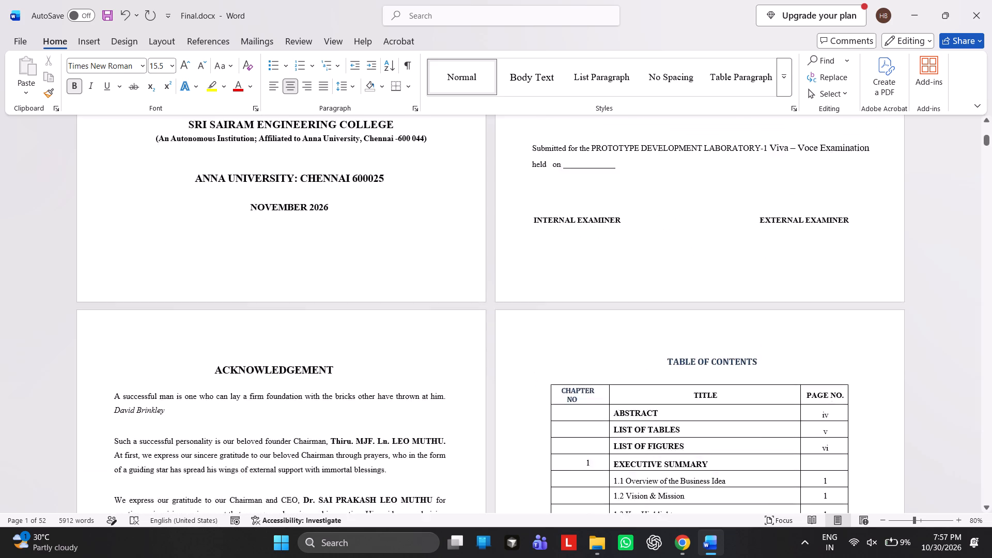
{"action": "scroll", "coordinate": [205, 367], "scroll_direction": "up", "scroll_amount": 2}
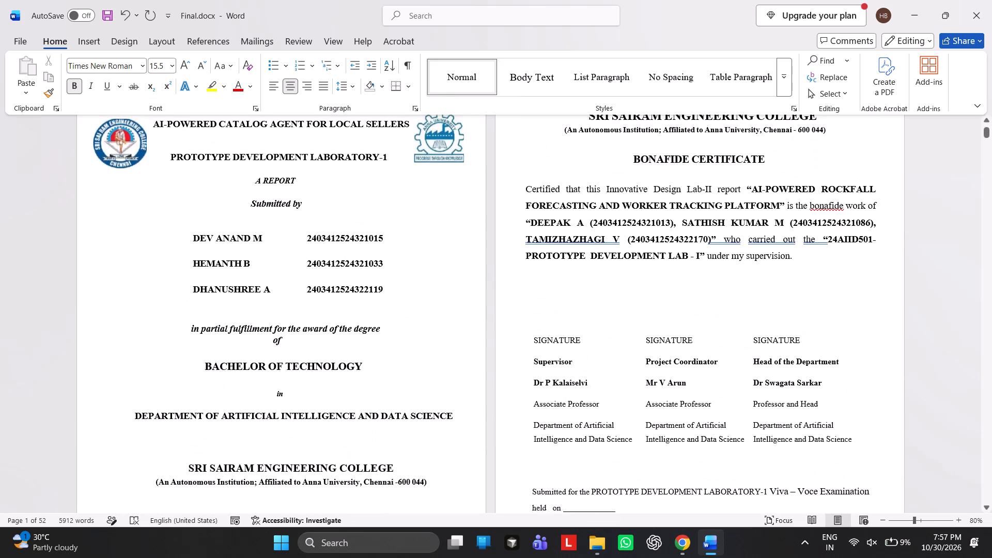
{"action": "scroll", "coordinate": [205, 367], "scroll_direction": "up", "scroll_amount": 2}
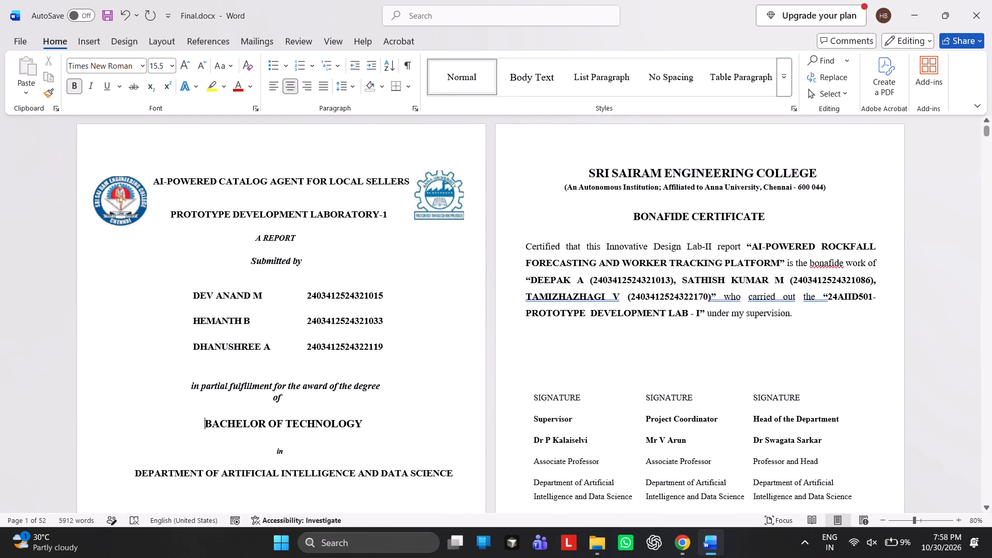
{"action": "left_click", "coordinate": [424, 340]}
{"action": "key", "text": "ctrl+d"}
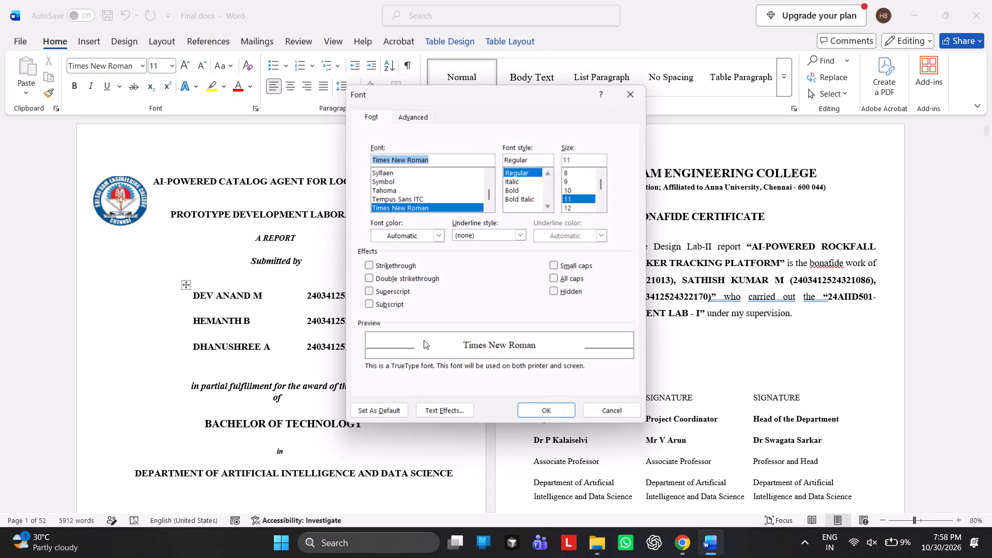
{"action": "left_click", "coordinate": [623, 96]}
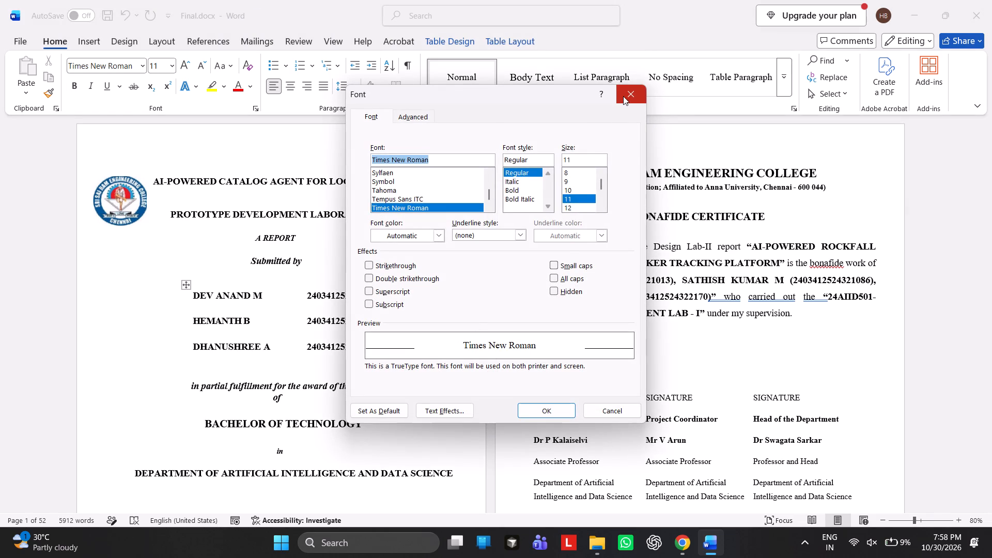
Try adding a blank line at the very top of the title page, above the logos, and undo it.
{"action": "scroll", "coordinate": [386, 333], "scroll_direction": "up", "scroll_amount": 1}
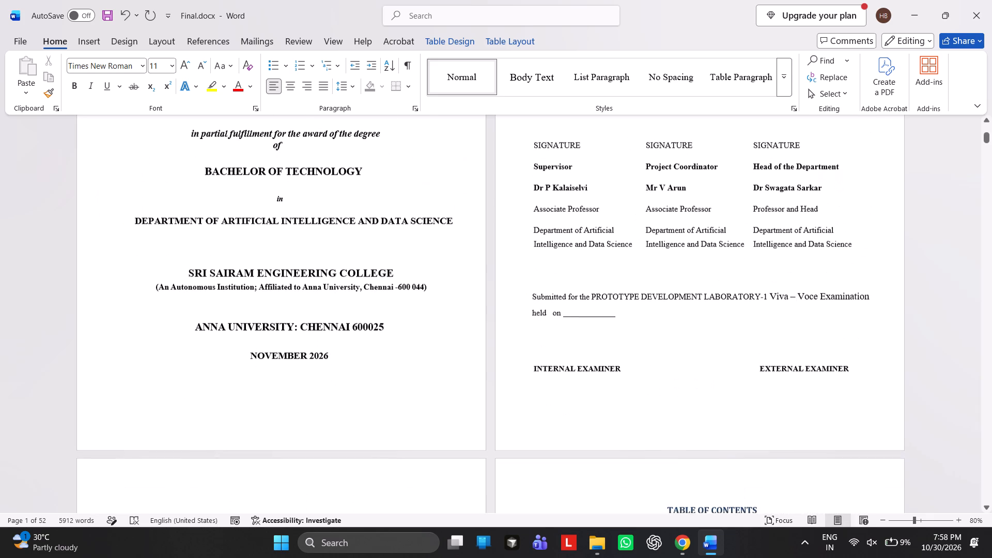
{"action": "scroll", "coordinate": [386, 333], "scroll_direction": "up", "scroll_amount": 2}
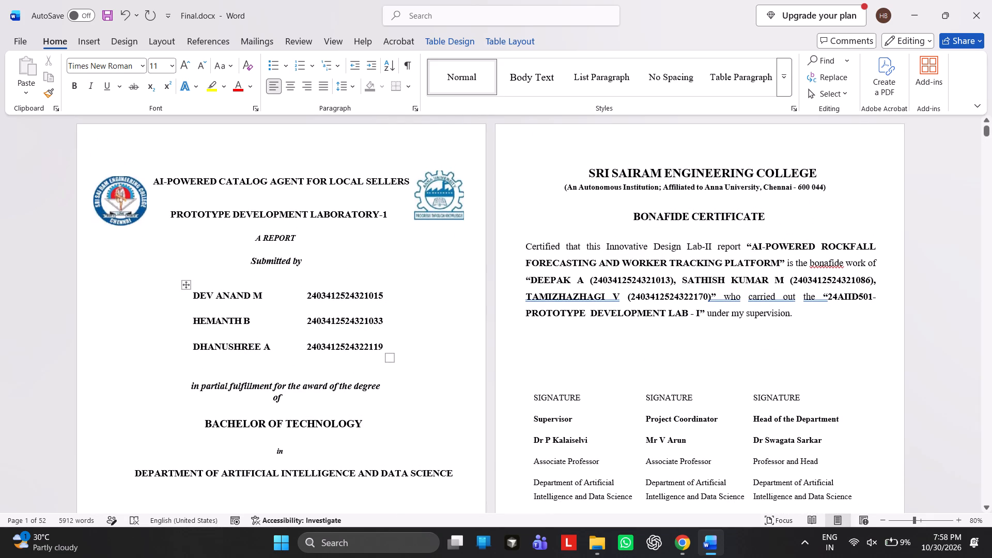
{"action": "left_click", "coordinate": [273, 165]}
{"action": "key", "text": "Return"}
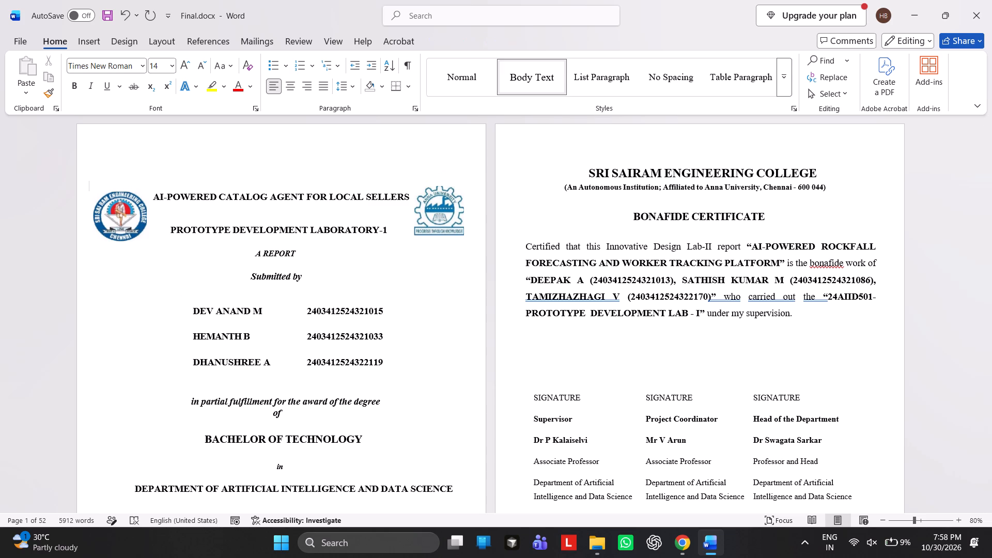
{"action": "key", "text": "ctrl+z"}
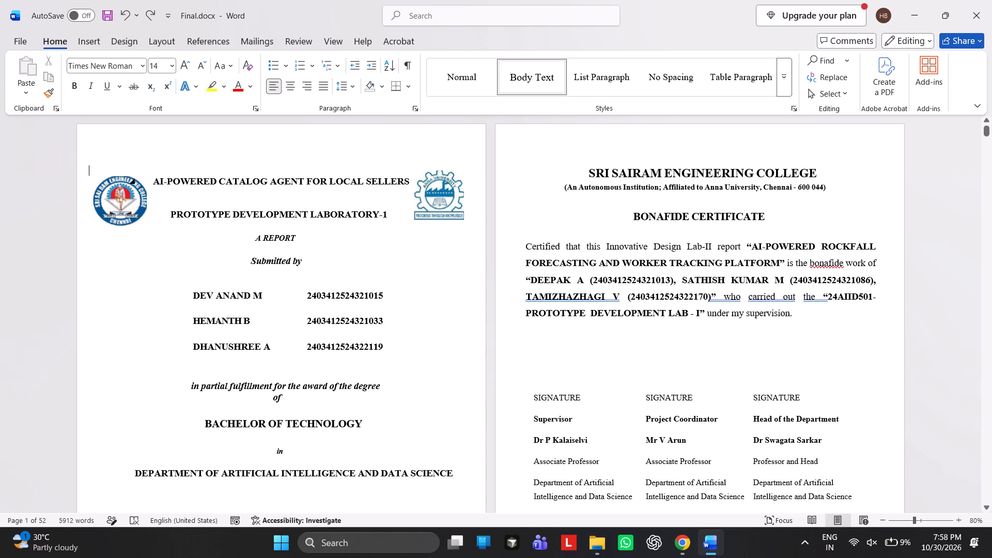
Insert three line breaks before "AI-POWERED CATALOG AGENT FOR LOCAL SELLERS", with five spaces before the third, to drop the title below the logos.
{"action": "left_click", "coordinate": [154, 182]}
{"action": "key", "text": "Return"}
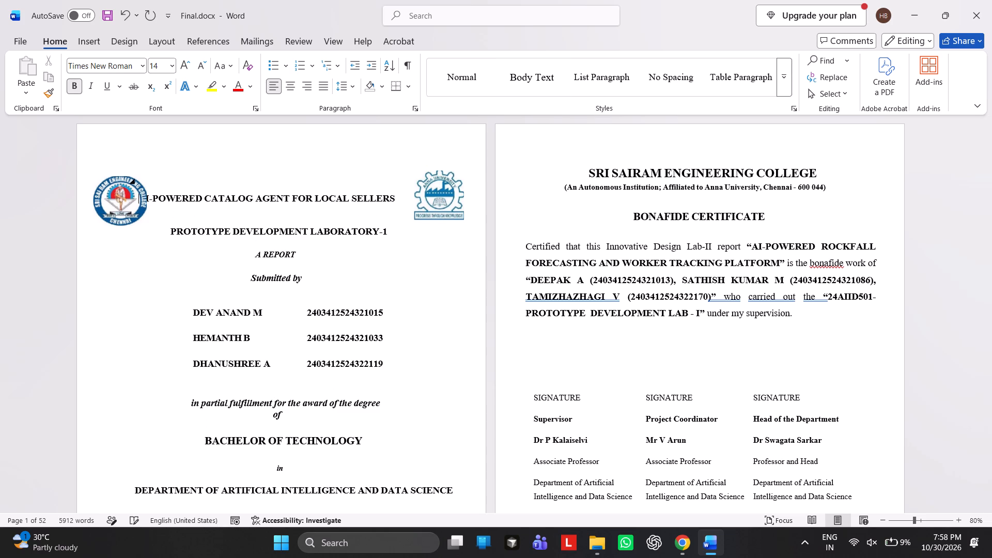
{"action": "key", "text": "Return"}
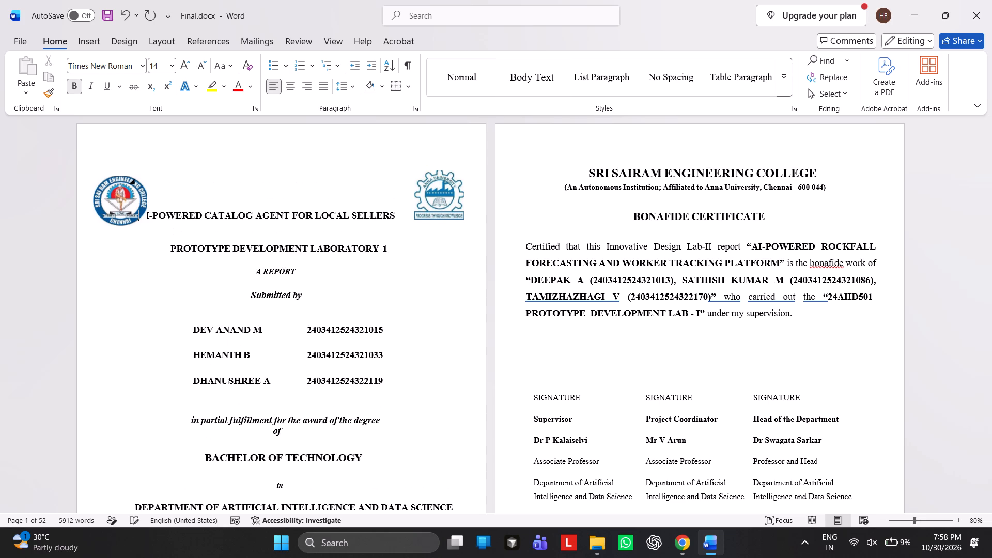
{"action": "key", "text": "space"}
{"action": "key", "text": "space"}
{"action": "key", "text": "space"}
{"action": "key", "text": "space"}
{"action": "key", "text": "space"}
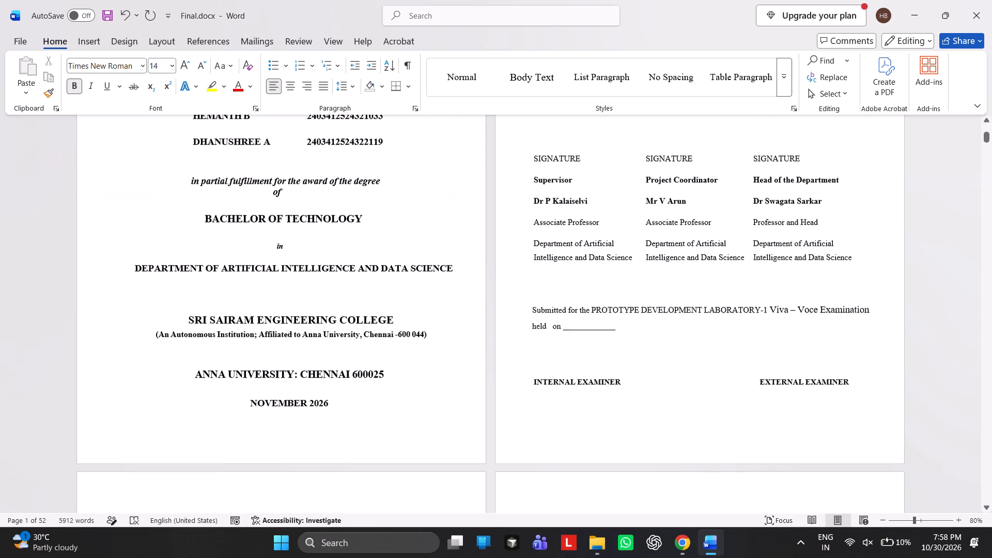
{"action": "key", "text": "Return"}
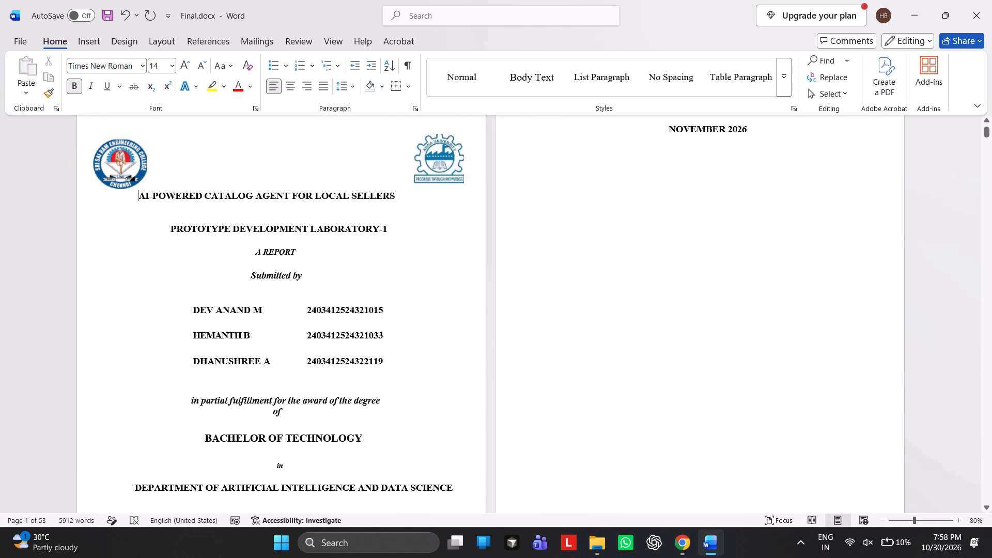
Remove the paragraph break before "NOVEMBER 2026" to pull the date back onto the title page, directly under the university line.
{"action": "scroll", "coordinate": [154, 182], "scroll_direction": "down", "scroll_amount": 1}
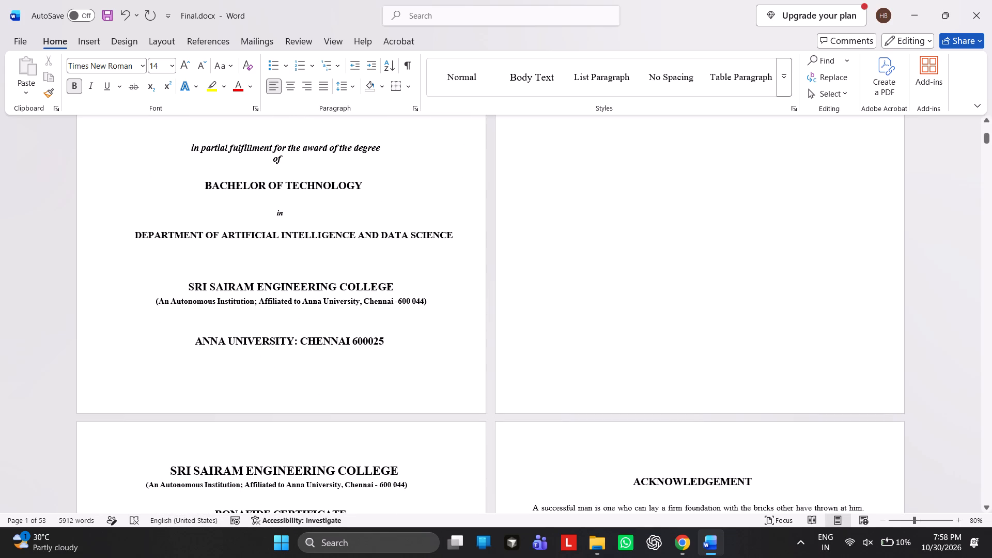
{"action": "scroll", "coordinate": [425, 328], "scroll_direction": "up", "scroll_amount": 1}
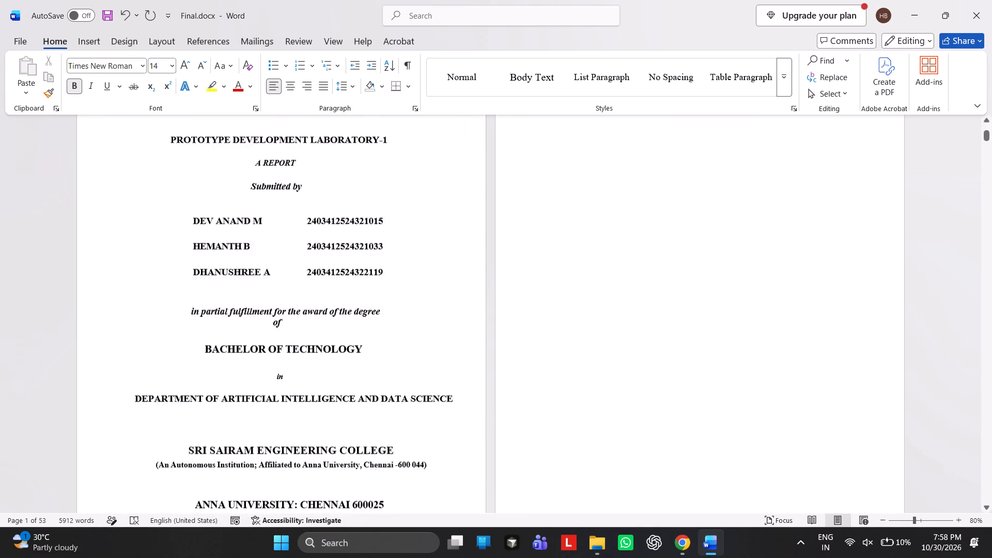
{"action": "scroll", "coordinate": [425, 328], "scroll_direction": "up", "scroll_amount": 1}
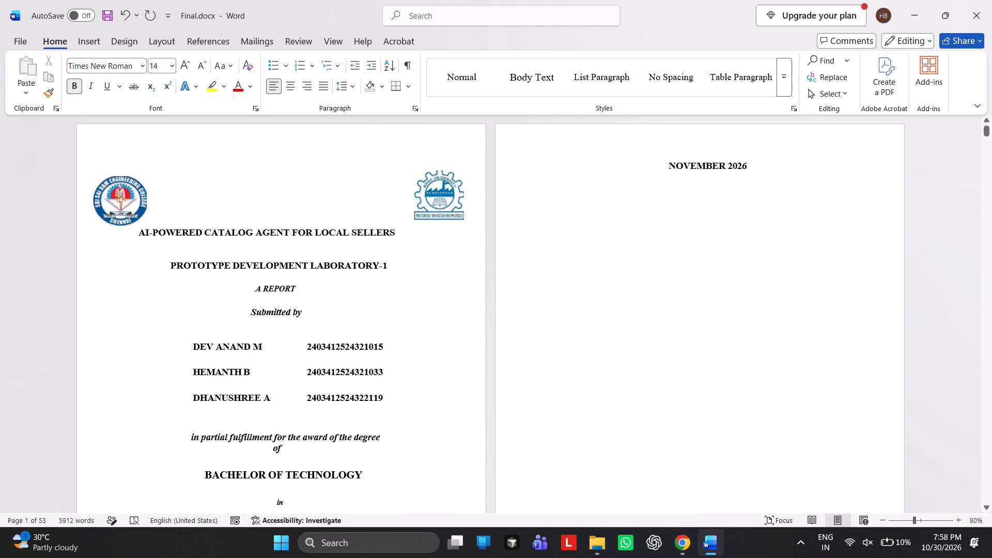
{"action": "left_click", "coordinate": [655, 170]}
{"action": "key", "text": "BackSpace"}
{"action": "scroll", "coordinate": [655, 170], "scroll_direction": "down", "scroll_amount": 1}
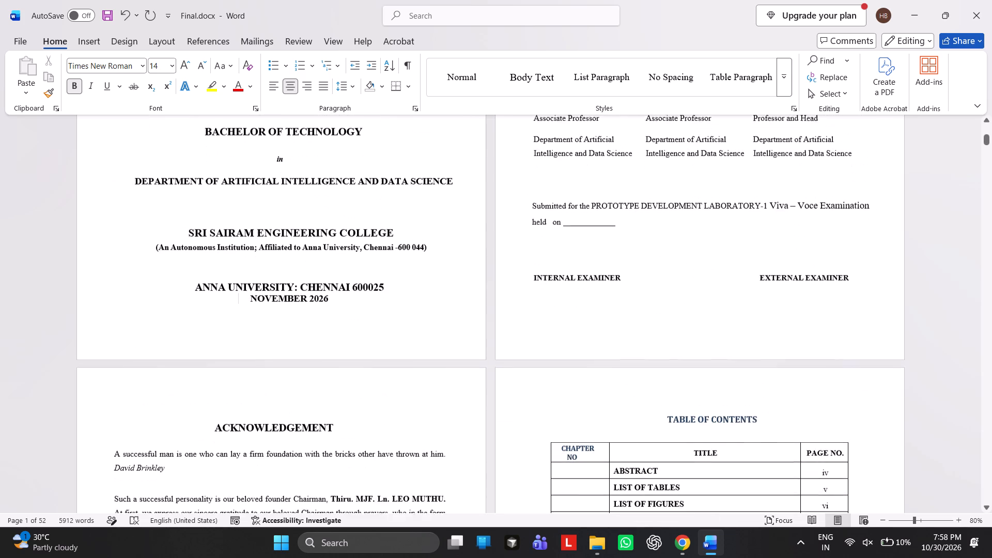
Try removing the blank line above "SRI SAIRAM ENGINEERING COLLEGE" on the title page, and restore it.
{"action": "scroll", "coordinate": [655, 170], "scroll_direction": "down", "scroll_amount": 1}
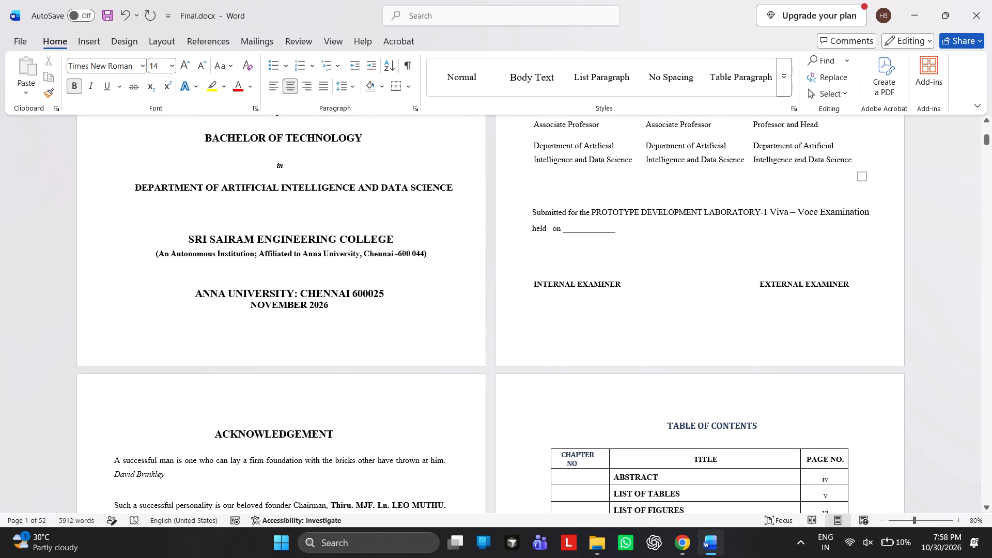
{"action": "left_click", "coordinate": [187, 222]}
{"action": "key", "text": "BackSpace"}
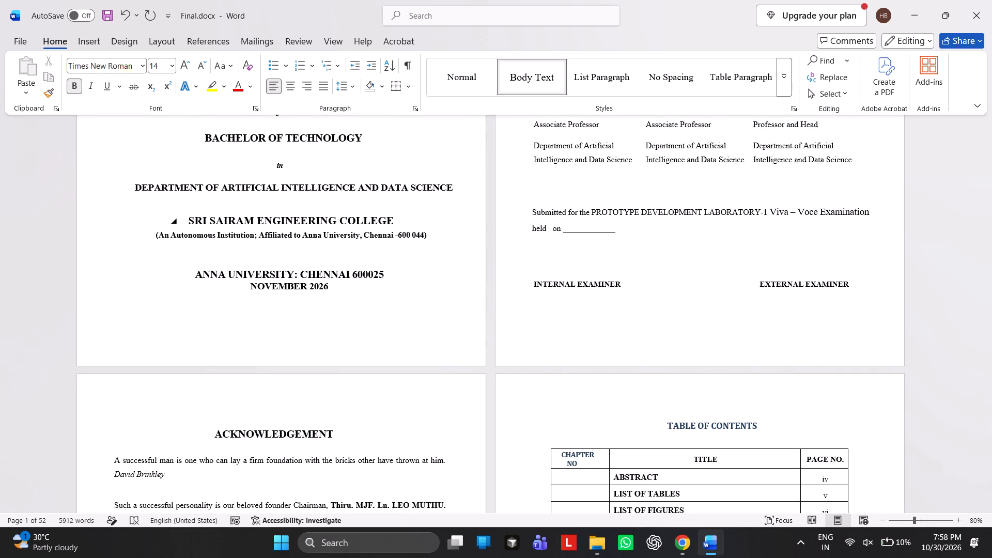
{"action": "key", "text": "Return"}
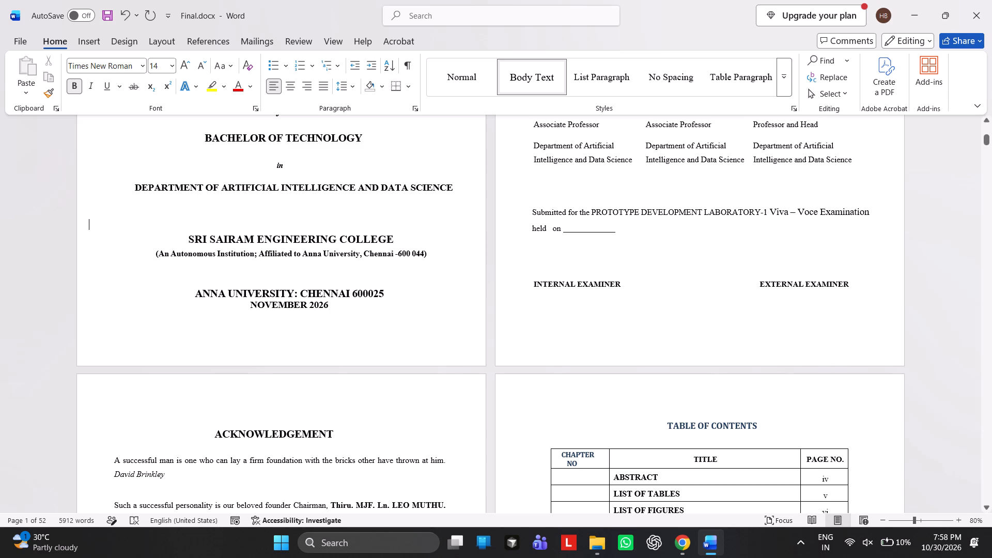
Insert a line break right before "NOVEMBER 2026" to separate the date from the university line.
{"action": "left_click", "coordinate": [253, 311]}
{"action": "key", "text": "Return"}
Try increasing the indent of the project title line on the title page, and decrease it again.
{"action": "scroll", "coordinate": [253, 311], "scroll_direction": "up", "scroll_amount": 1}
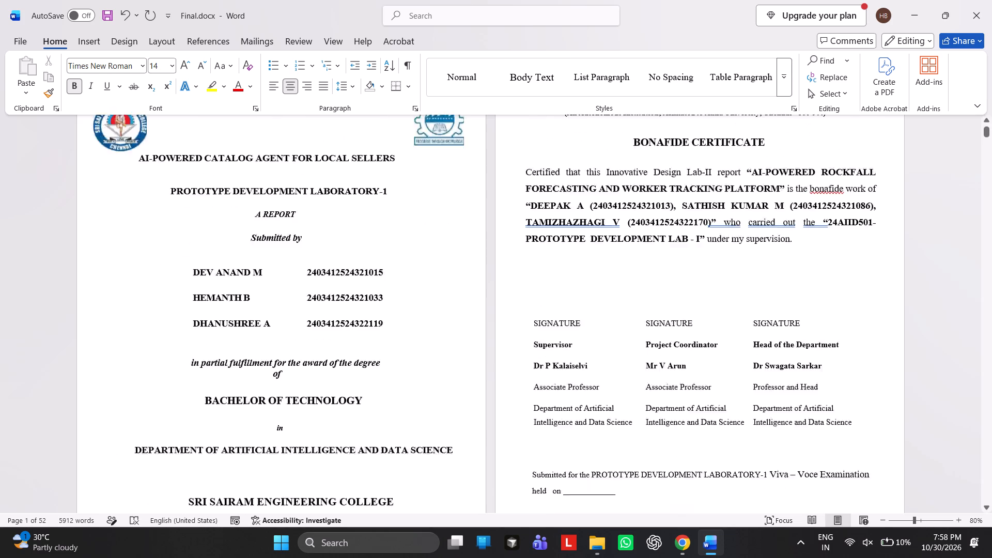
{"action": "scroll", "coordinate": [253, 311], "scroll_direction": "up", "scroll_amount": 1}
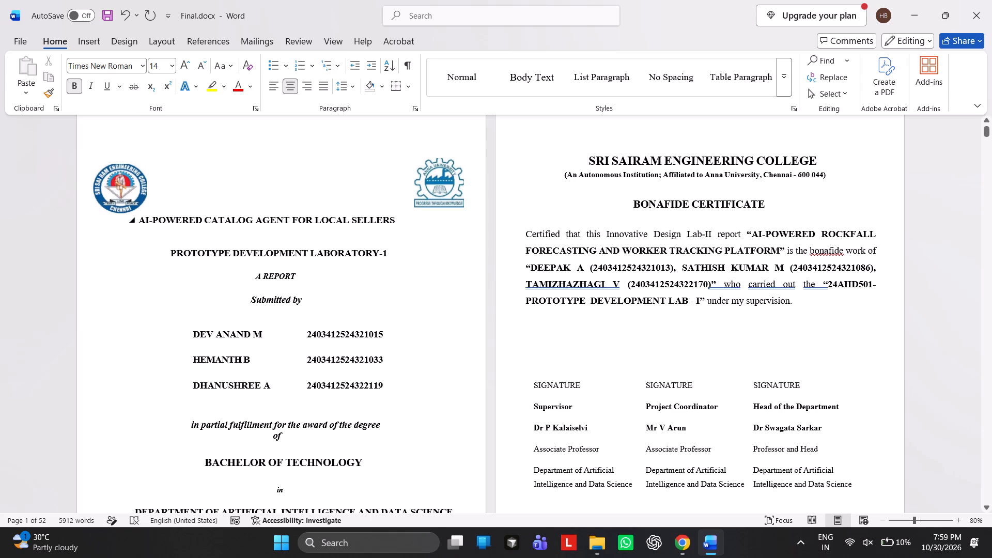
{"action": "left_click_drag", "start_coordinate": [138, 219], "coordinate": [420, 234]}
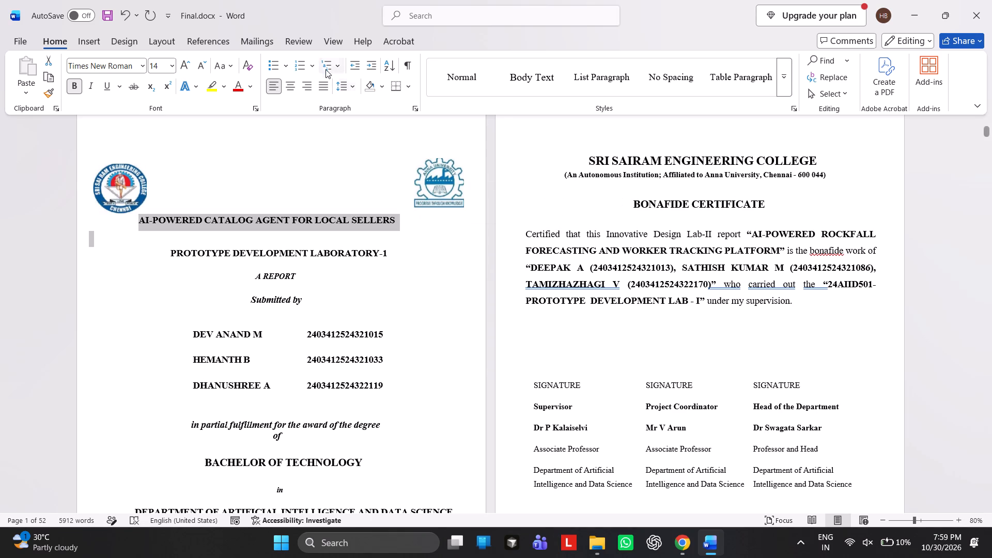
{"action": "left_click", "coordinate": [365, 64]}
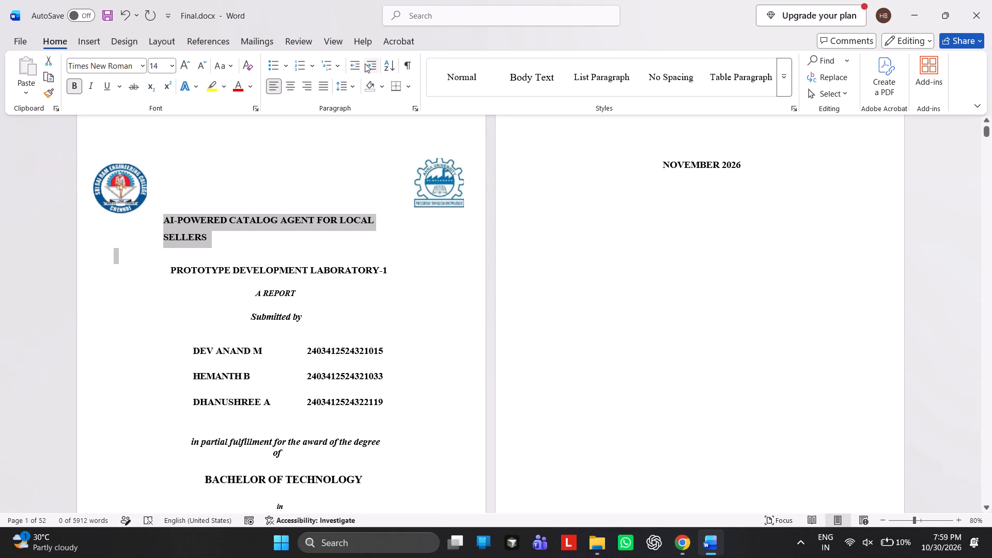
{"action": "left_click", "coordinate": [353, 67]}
Add five leading spaces before "AI-POWERED CATALOG AGENT FOR LOCAL SELLERS" to centre the title between the logos.
{"action": "left_click", "coordinate": [139, 216]}
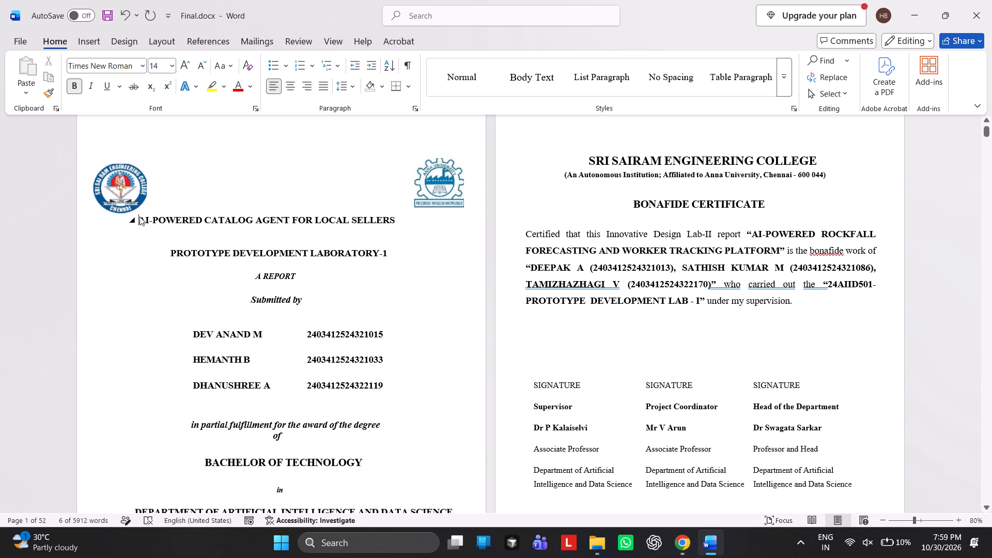
{"action": "key", "text": "space"}
{"action": "key", "text": "space"}
{"action": "key", "text": "space"}
{"action": "key", "text": "space"}
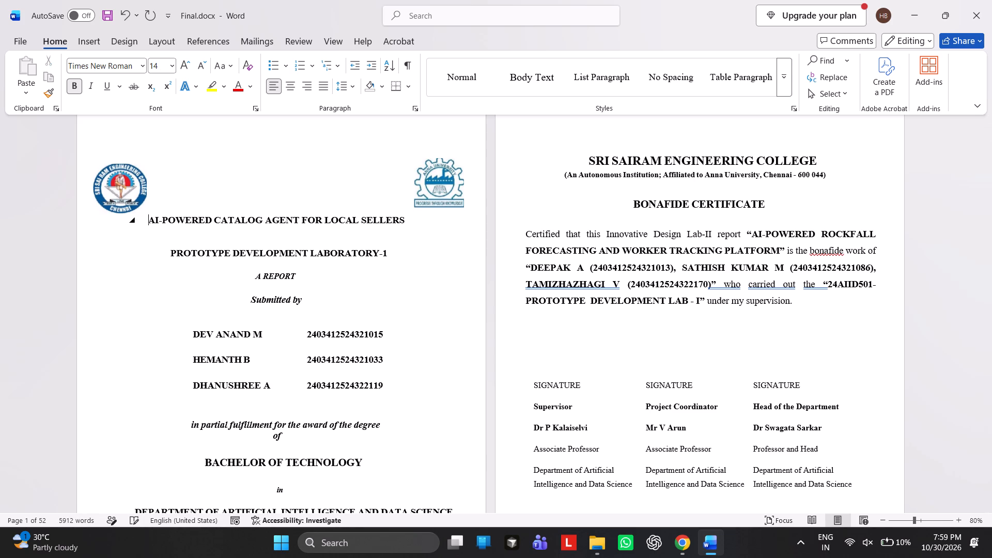
{"action": "key", "text": "space"}
{"action": "key", "text": "space"}
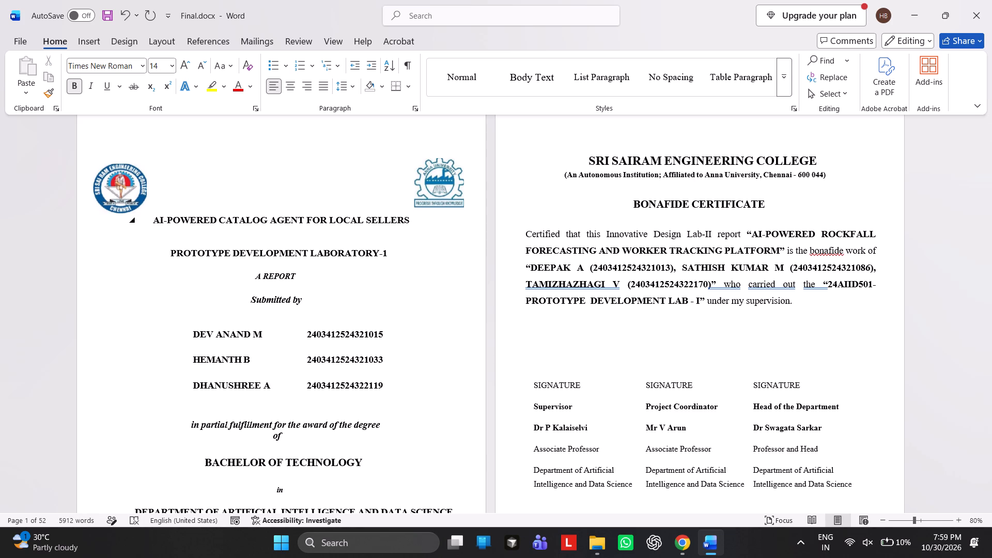
{"action": "key", "text": "BackSpace"}
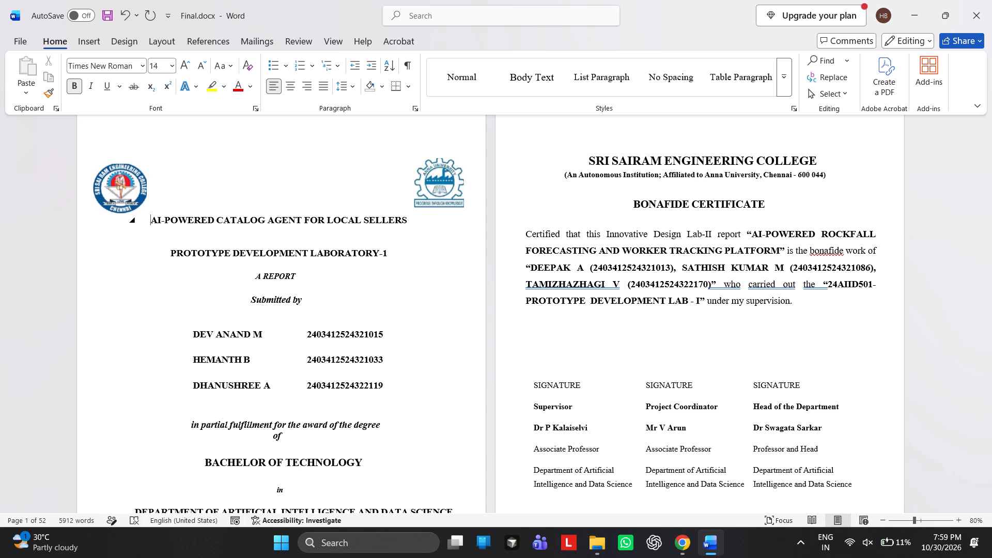
Review the title page's alignment and line spacing from the project title down to the date.
{"action": "scroll", "coordinate": [221, 291], "scroll_direction": "down", "scroll_amount": 1}
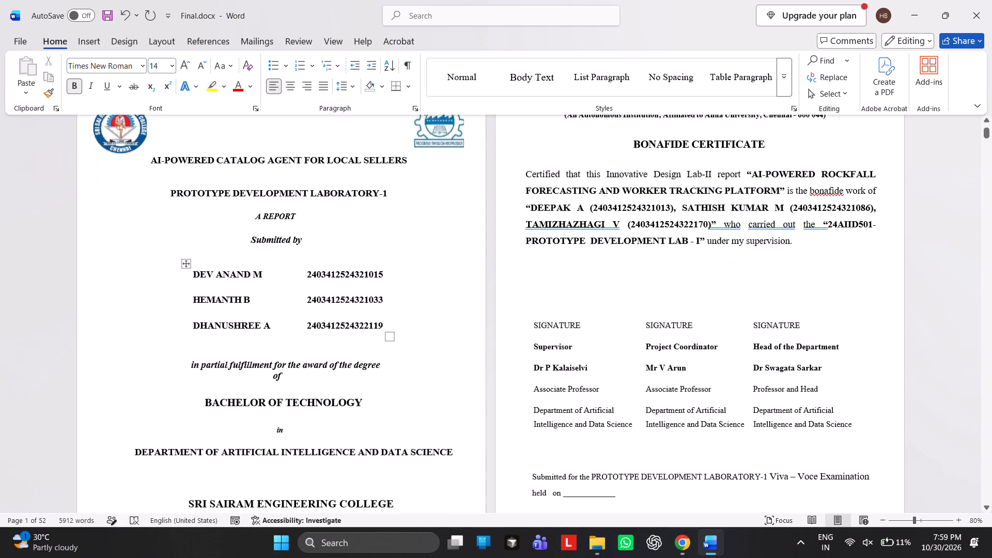
{"action": "scroll", "coordinate": [221, 291], "scroll_direction": "down", "scroll_amount": 2}
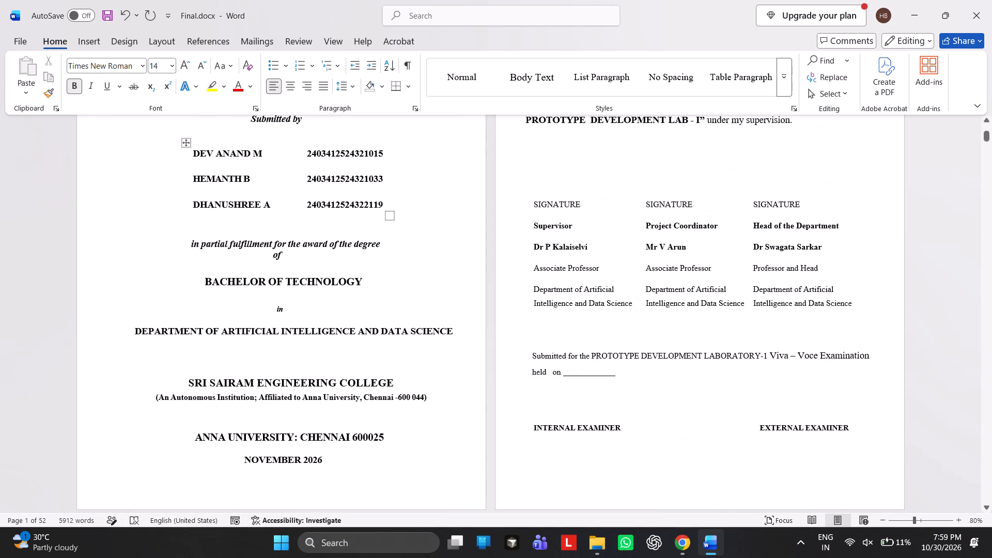
{"action": "scroll", "coordinate": [221, 291], "scroll_direction": "down", "scroll_amount": 2}
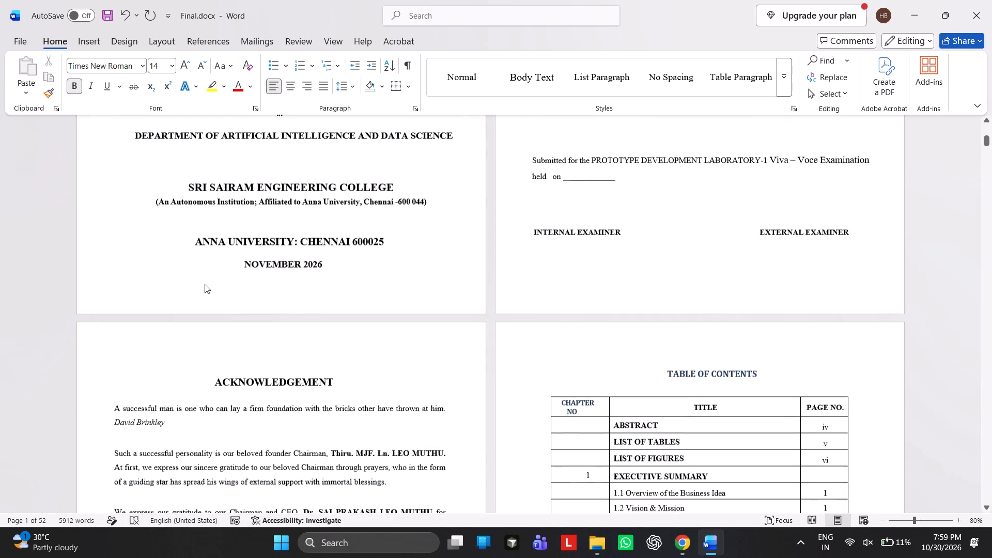
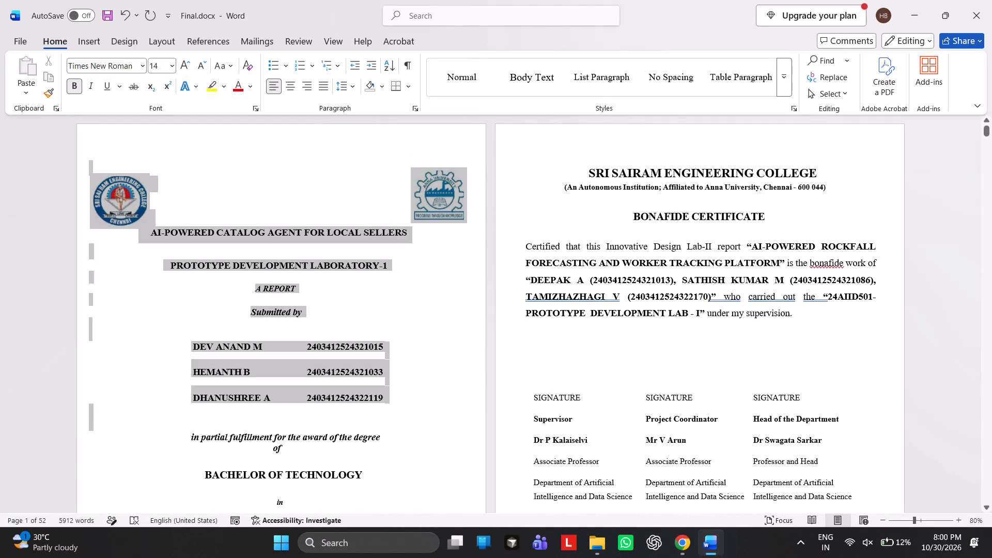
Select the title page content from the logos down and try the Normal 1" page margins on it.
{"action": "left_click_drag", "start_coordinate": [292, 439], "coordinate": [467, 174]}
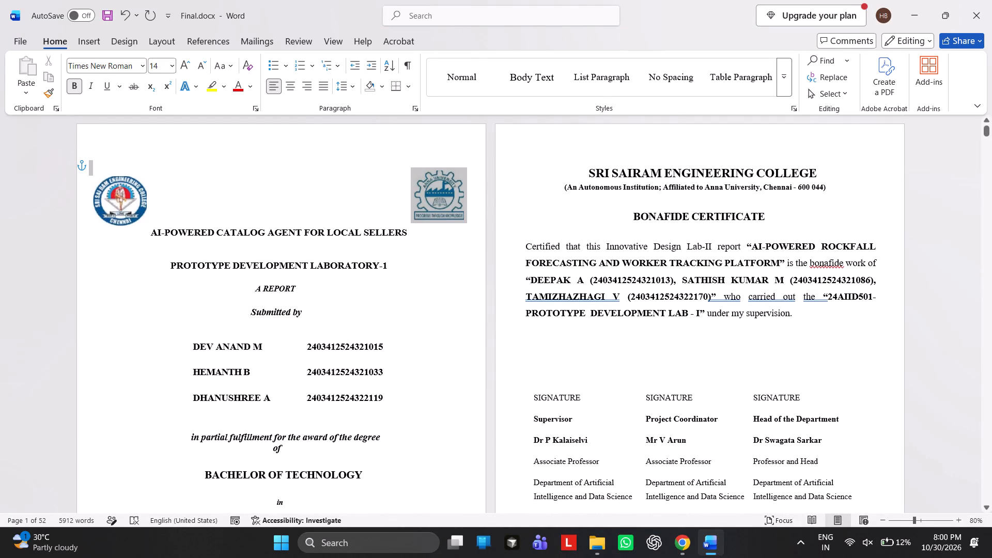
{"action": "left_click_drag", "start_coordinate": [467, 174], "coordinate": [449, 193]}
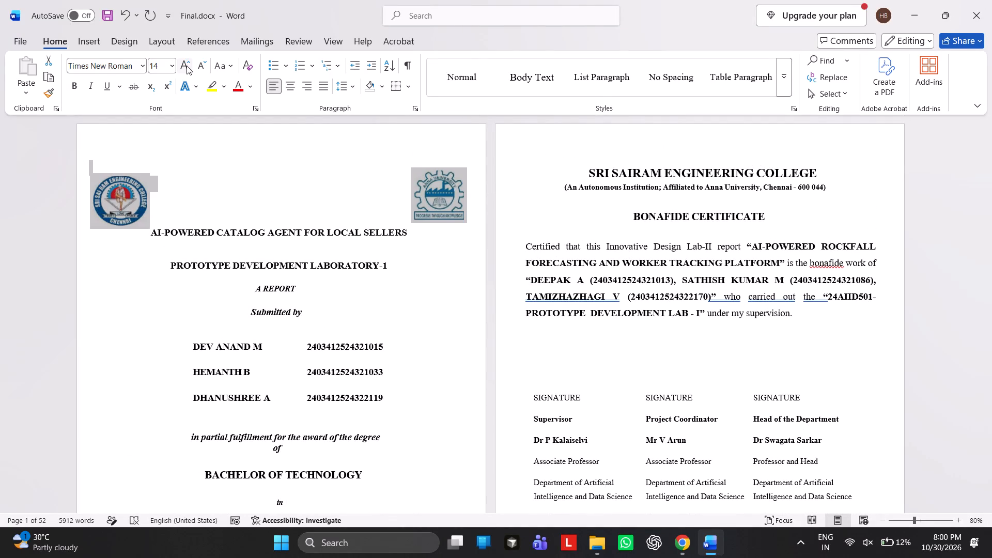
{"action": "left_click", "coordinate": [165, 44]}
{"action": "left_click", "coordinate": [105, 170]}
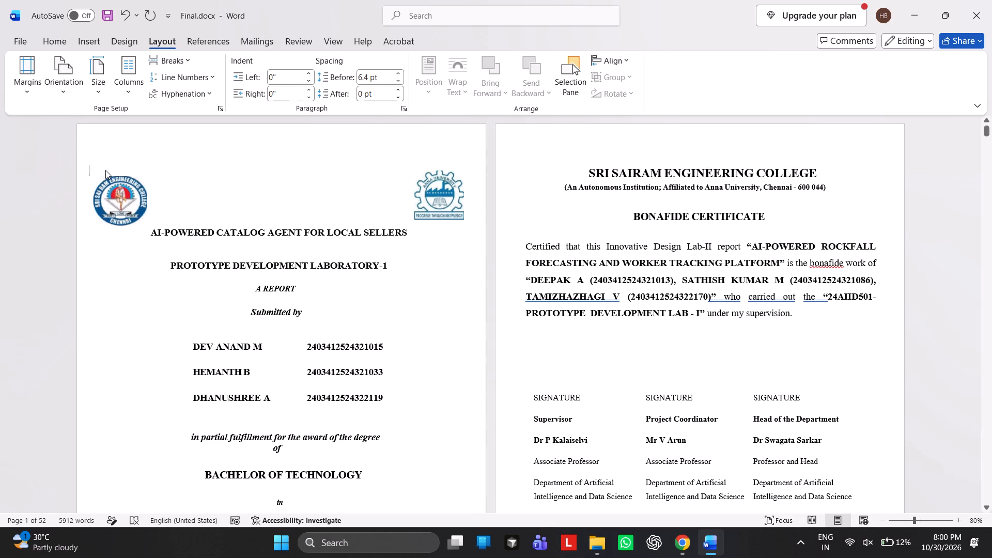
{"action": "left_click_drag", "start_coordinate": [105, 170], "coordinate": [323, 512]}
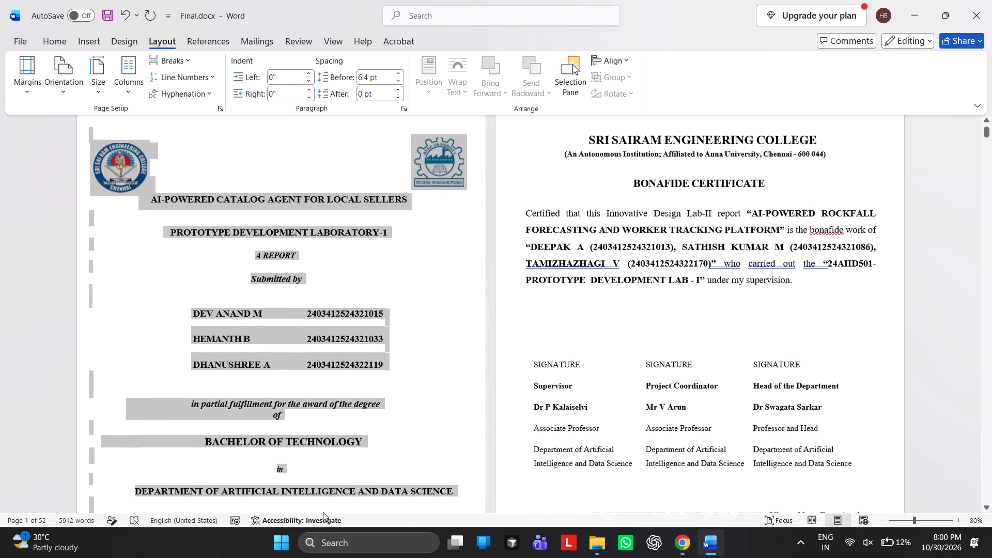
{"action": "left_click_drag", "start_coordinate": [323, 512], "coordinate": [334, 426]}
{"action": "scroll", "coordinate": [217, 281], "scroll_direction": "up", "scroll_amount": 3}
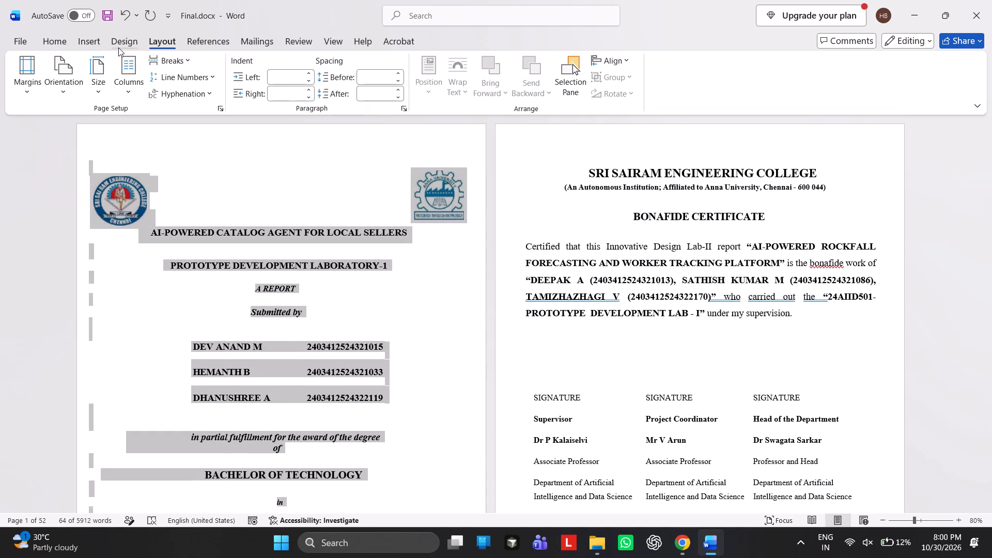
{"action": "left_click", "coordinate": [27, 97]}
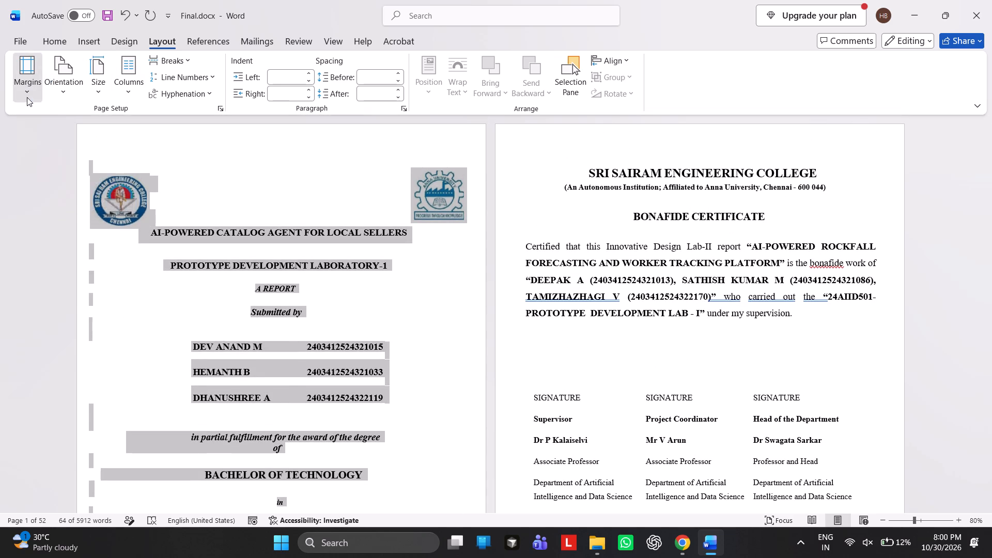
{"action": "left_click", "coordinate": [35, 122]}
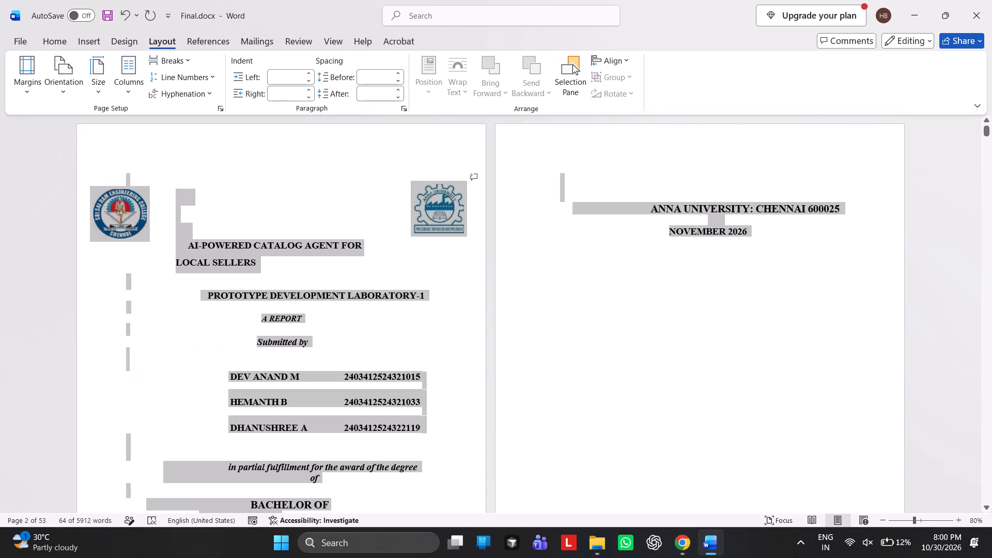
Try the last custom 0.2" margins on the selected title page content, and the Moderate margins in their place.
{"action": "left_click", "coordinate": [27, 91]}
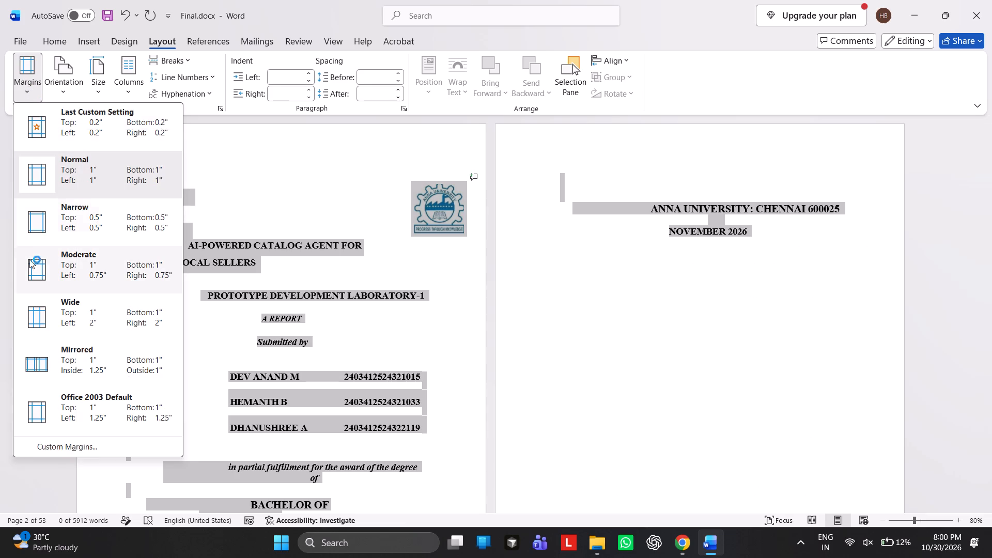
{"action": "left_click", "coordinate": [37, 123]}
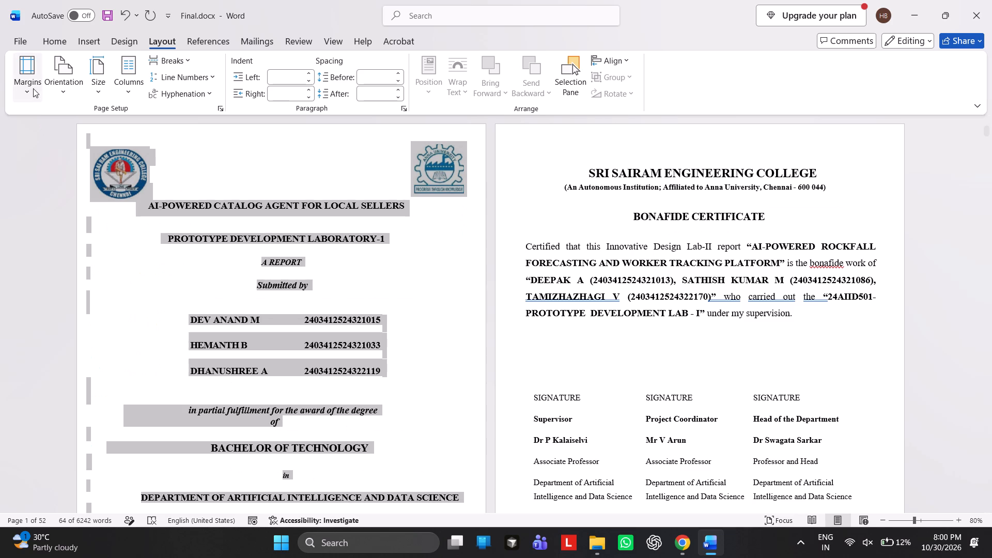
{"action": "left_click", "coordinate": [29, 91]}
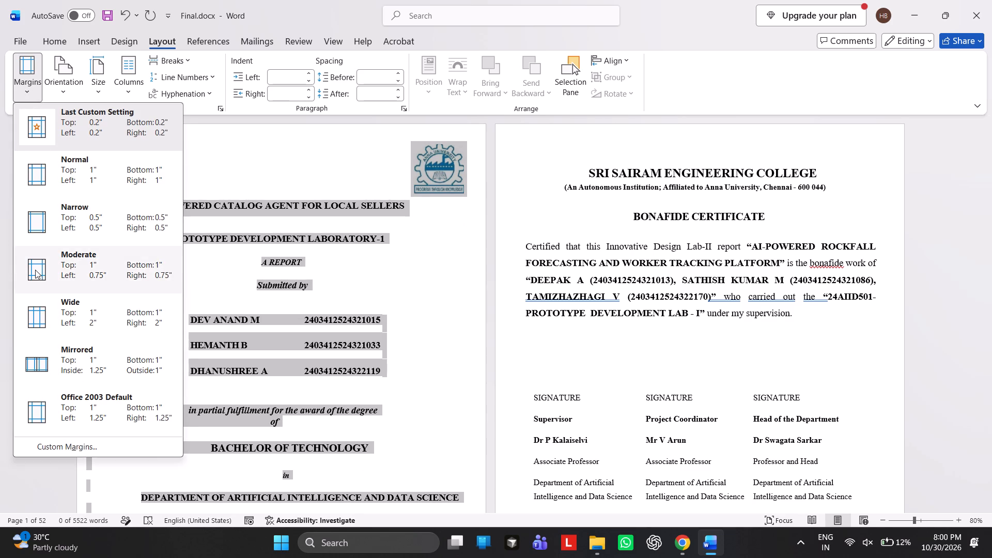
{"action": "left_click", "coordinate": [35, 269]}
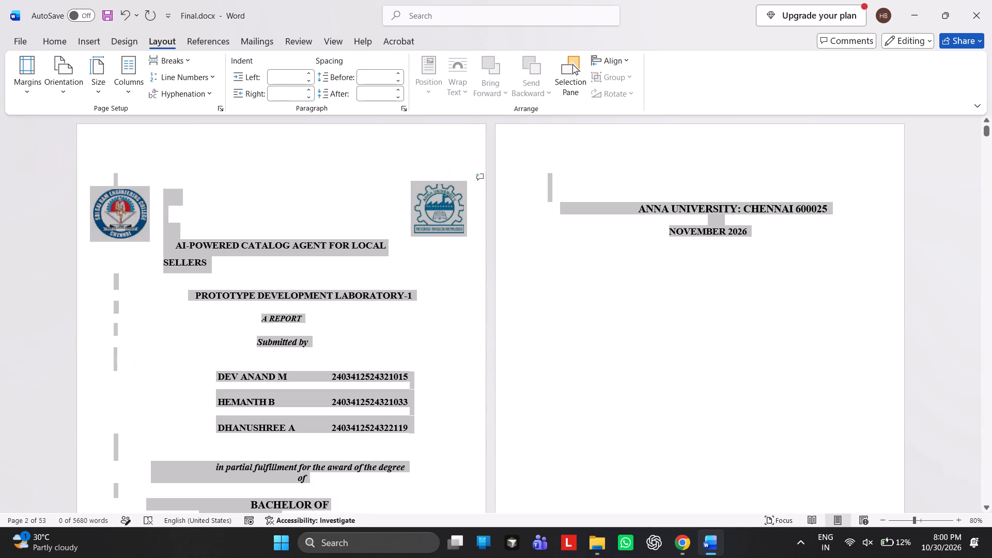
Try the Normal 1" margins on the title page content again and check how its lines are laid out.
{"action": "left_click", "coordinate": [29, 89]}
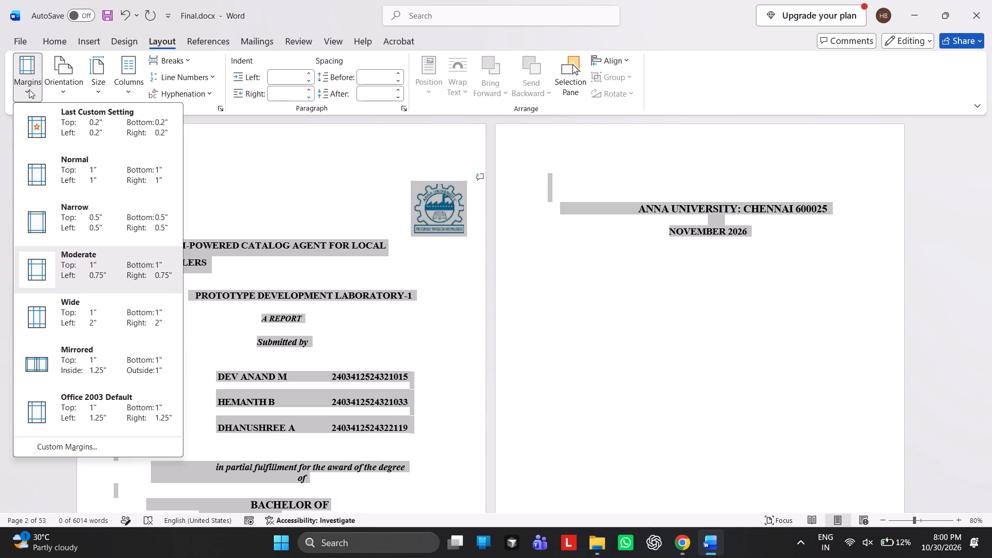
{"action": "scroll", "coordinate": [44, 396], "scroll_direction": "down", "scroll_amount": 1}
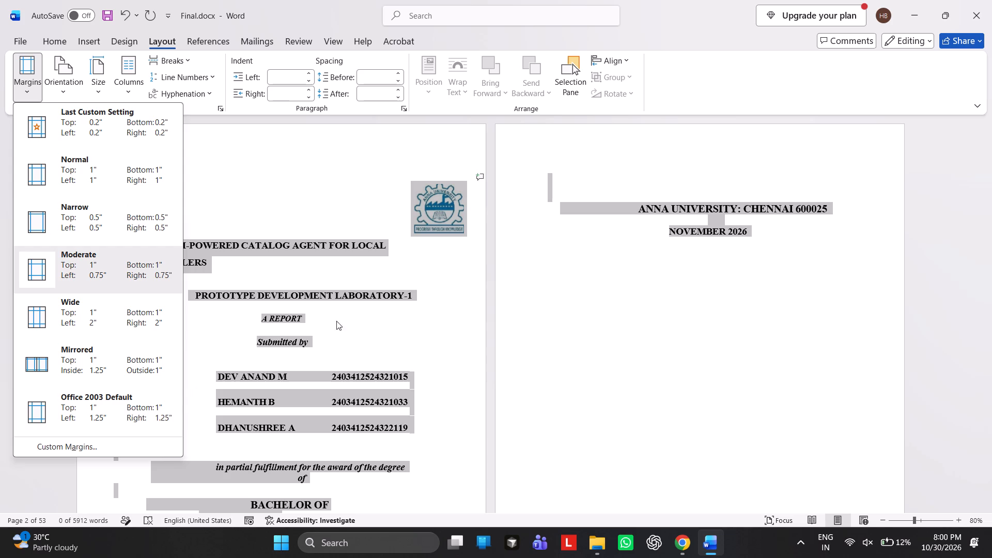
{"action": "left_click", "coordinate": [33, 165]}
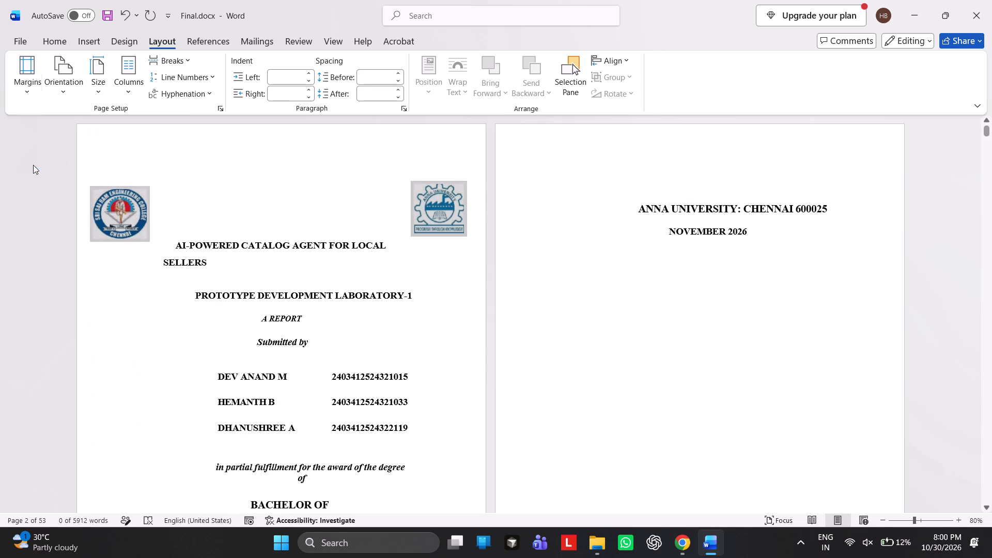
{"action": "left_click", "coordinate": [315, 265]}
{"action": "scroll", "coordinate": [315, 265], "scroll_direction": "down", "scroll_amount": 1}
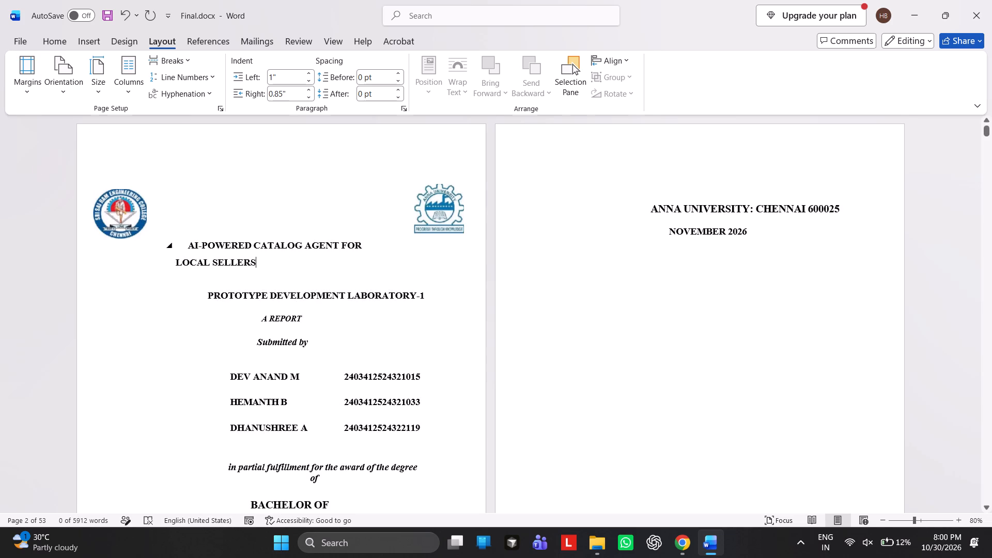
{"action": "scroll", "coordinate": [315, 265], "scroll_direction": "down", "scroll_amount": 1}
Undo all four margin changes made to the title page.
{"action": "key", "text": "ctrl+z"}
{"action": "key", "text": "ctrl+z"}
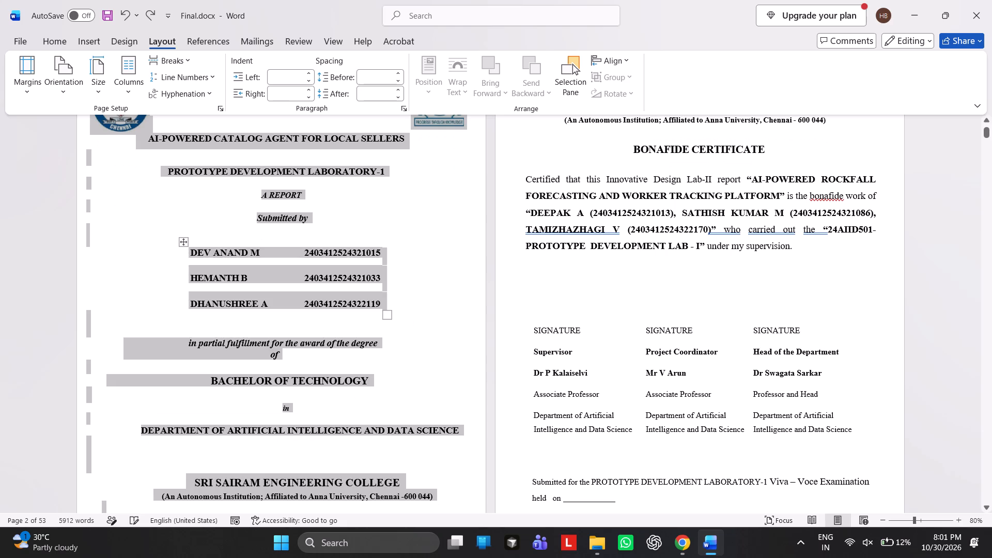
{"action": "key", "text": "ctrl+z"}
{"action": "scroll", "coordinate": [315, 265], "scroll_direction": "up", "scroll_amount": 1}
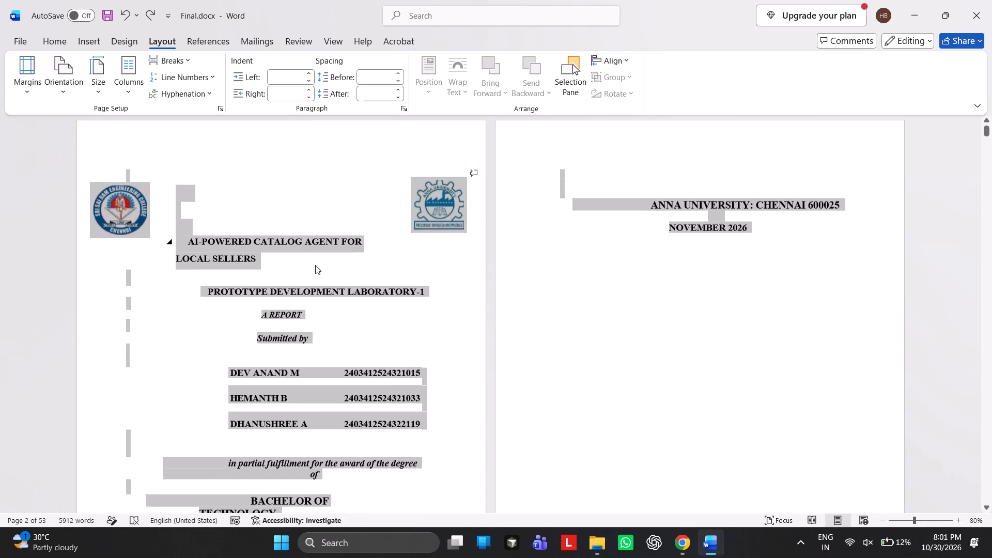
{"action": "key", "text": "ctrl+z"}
Undo the last spacing edit before the "AI-POWERED CATALOG AGENT FOR LOCAL SELLERS" title.
{"action": "key", "text": "ctrl+z"}
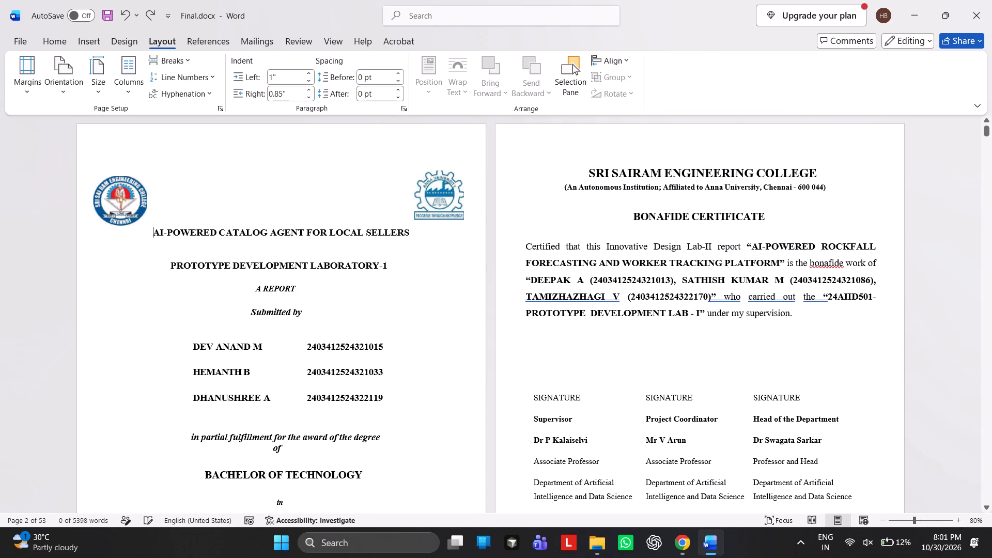
{"action": "scroll", "coordinate": [312, 262], "scroll_direction": "down", "scroll_amount": 1}
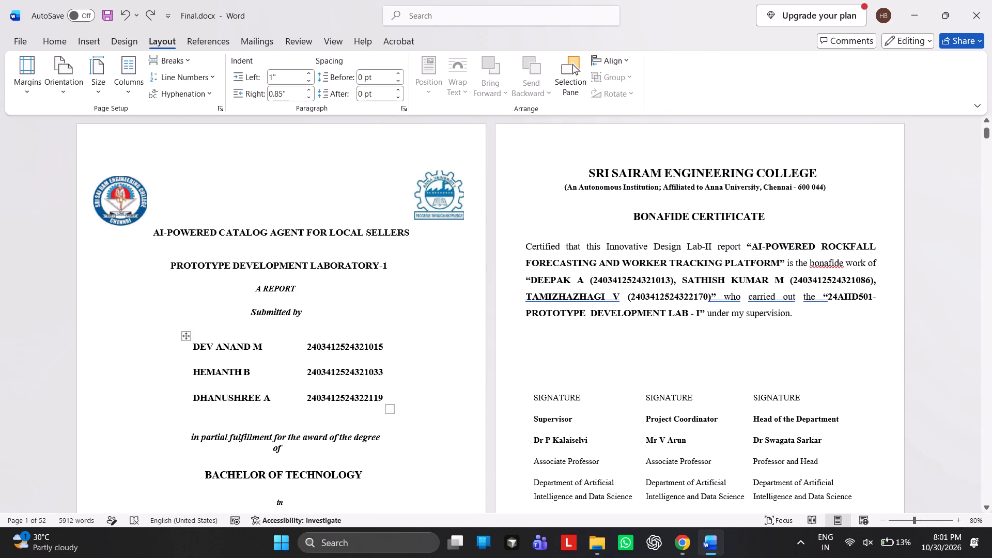
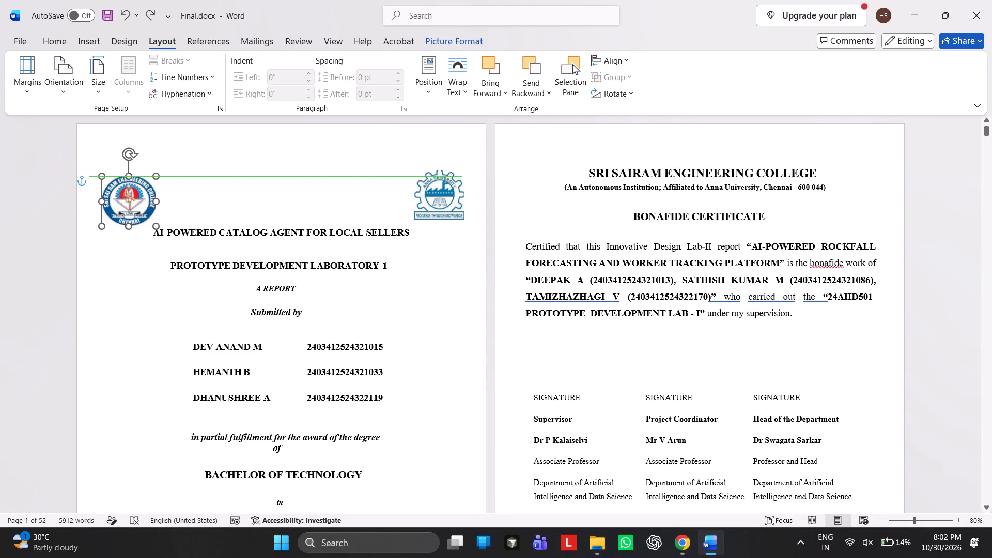
Reposition the college and university logos at the top of the title page, shifting each slightly inward from the page edges.
{"action": "left_click_drag", "start_coordinate": [132, 200], "coordinate": [131, 199]}
{"action": "left_click", "coordinate": [204, 197]}
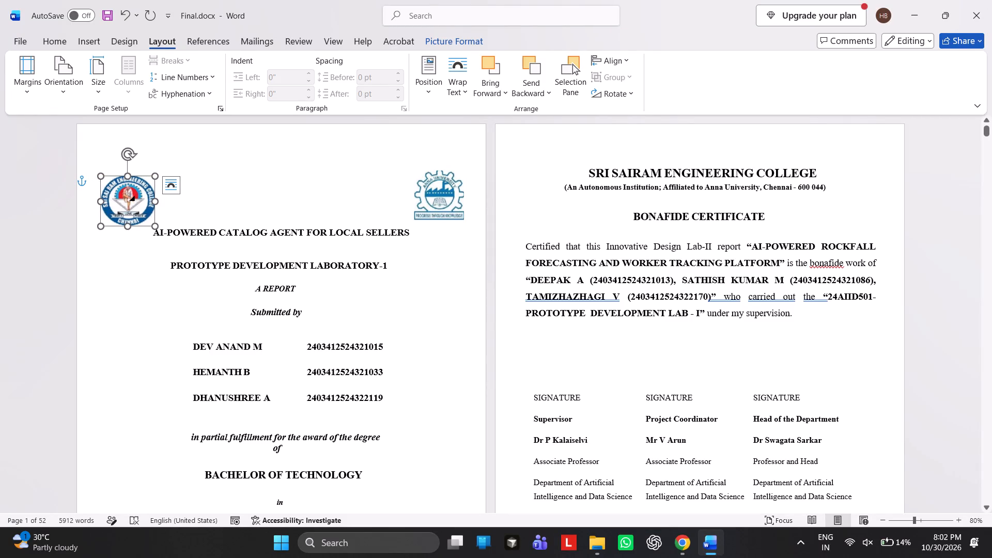
{"action": "left_click", "coordinate": [454, 204]}
{"action": "left_click_drag", "start_coordinate": [454, 204], "coordinate": [438, 203]}
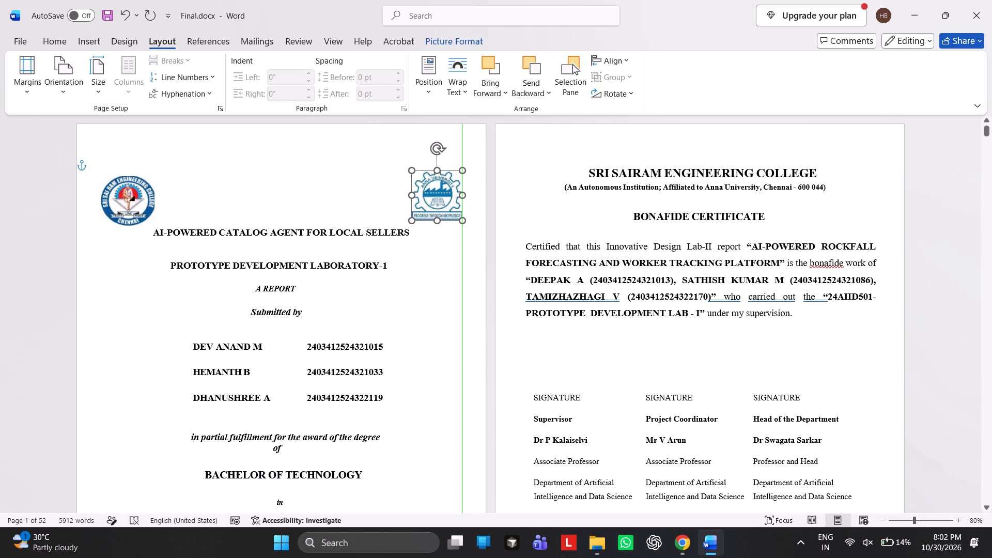
{"action": "left_click_drag", "start_coordinate": [438, 203], "coordinate": [447, 205]}
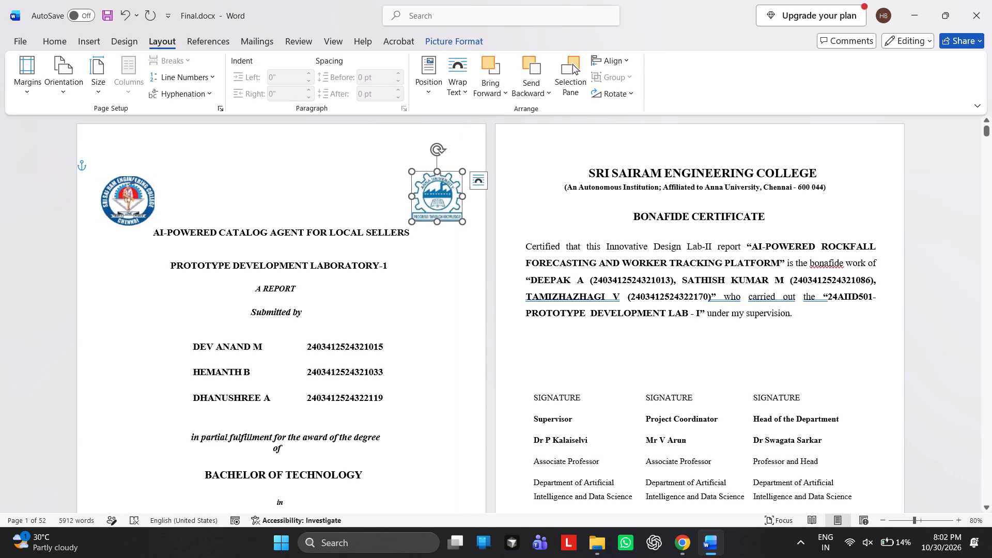
{"action": "left_click", "coordinate": [120, 199]}
{"action": "left_click_drag", "start_coordinate": [120, 199], "coordinate": [132, 199]}
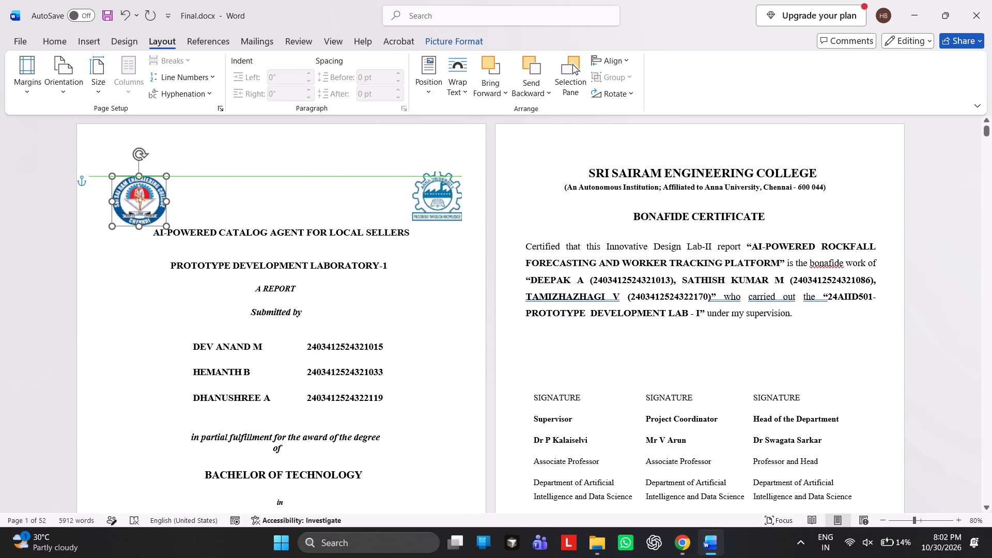
{"action": "left_click_drag", "start_coordinate": [132, 199], "coordinate": [129, 199]}
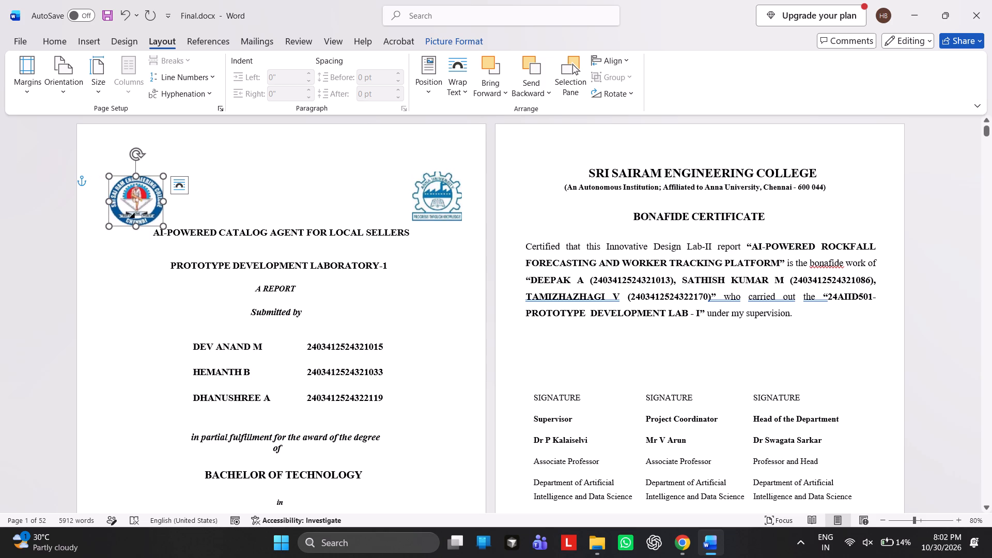
{"action": "left_click", "coordinate": [278, 211]}
Examine the whole title page layout alongside the certificate and acknowledgement pages, down to the "BACHELOR OF TECHNOLOGY" line.
{"action": "scroll", "coordinate": [278, 211], "scroll_direction": "up", "scroll_amount": 1}
{"action": "scroll", "coordinate": [278, 211], "scroll_direction": "down", "scroll_amount": 1, "text": "ctrl"}
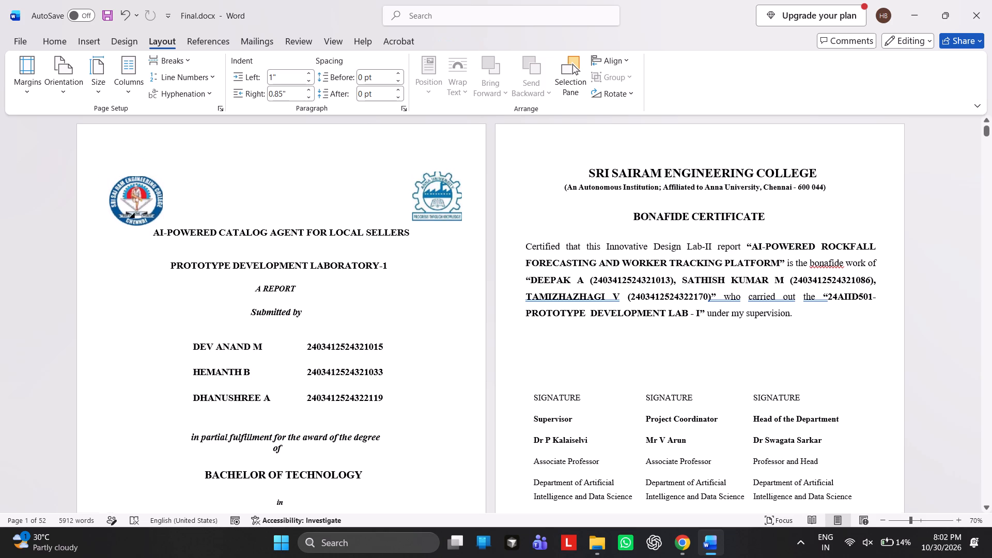
{"action": "scroll", "coordinate": [278, 211], "scroll_direction": "down", "scroll_amount": 1, "text": "ctrl"}
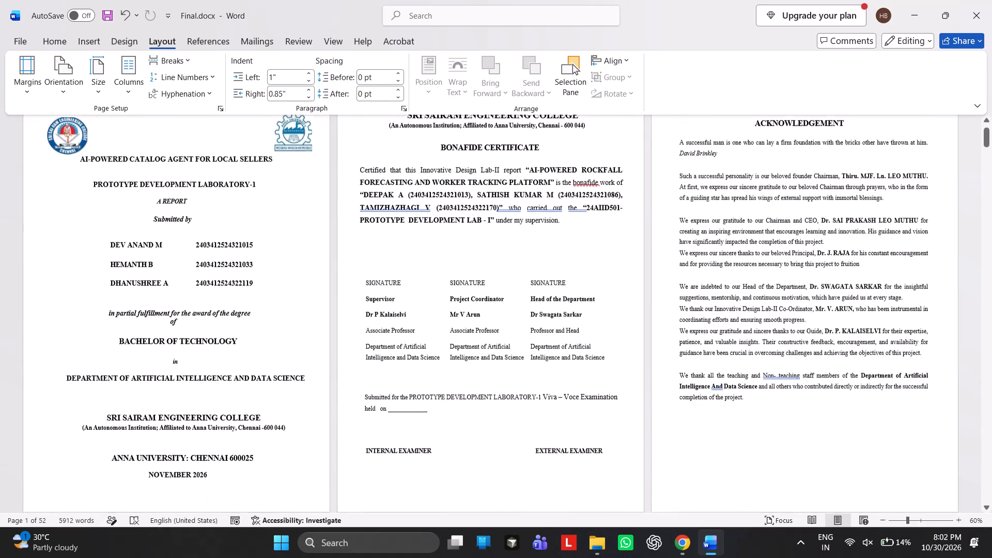
{"action": "scroll", "coordinate": [278, 211], "scroll_direction": "down", "scroll_amount": 1, "text": "ctrl"}
{"action": "scroll", "coordinate": [278, 211], "scroll_direction": "up", "scroll_amount": 1}
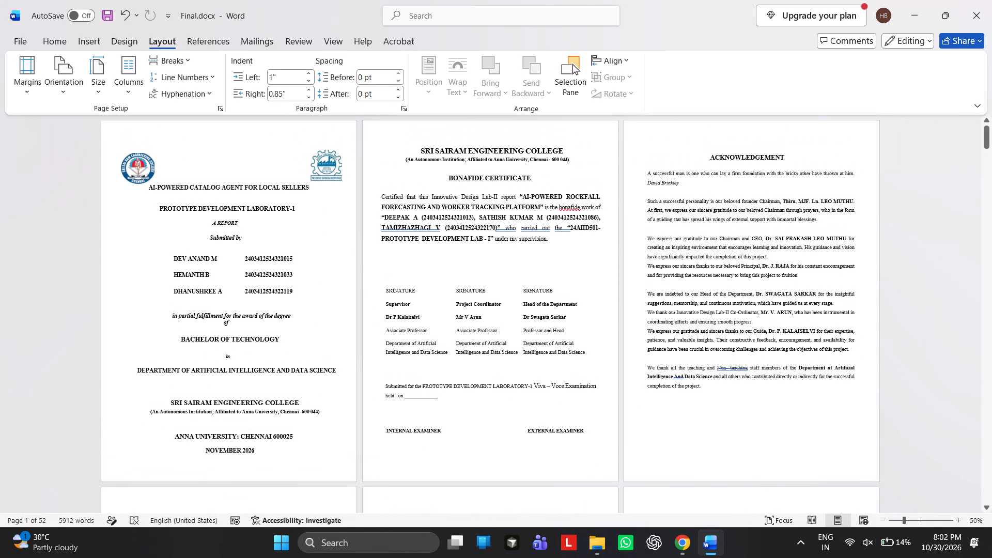
{"action": "scroll", "coordinate": [278, 211], "scroll_direction": "up", "scroll_amount": 1}
{"action": "left_click", "coordinate": [185, 344]}
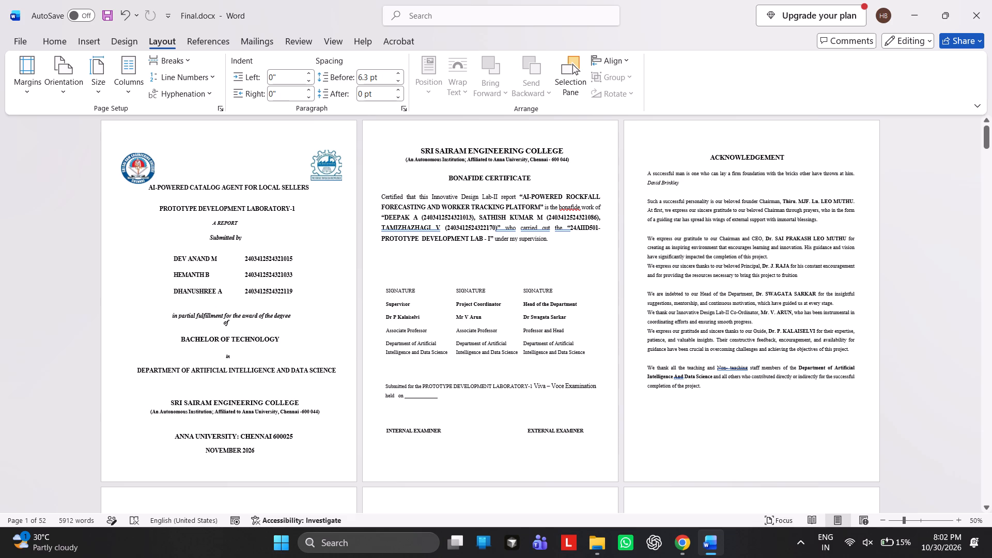
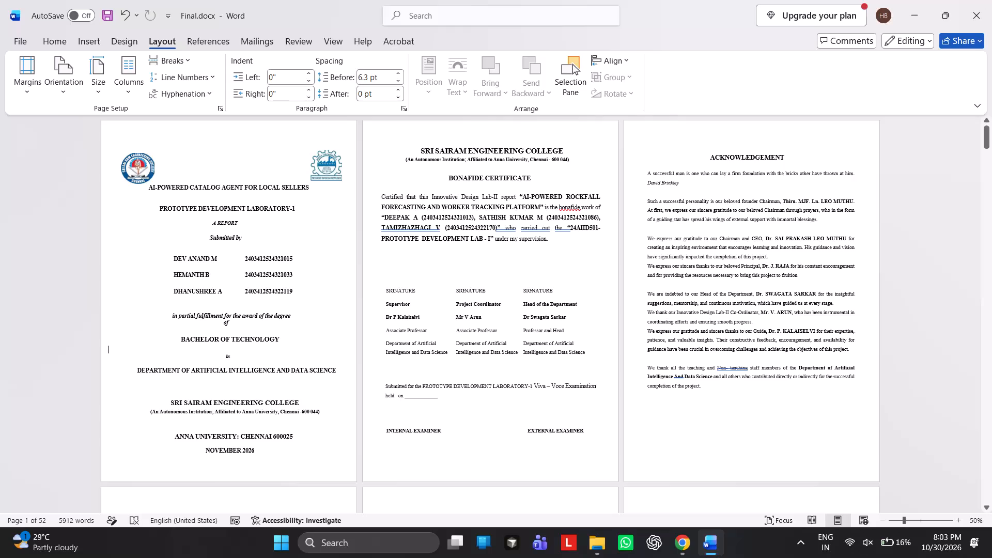
Delete one leading space before "DEPARTMENT OF ARTIFICIAL INTELLIGENCE AND DATA SCIENCE" on the title page to shift the line slightly left.
{"action": "left_click", "coordinate": [135, 367]}
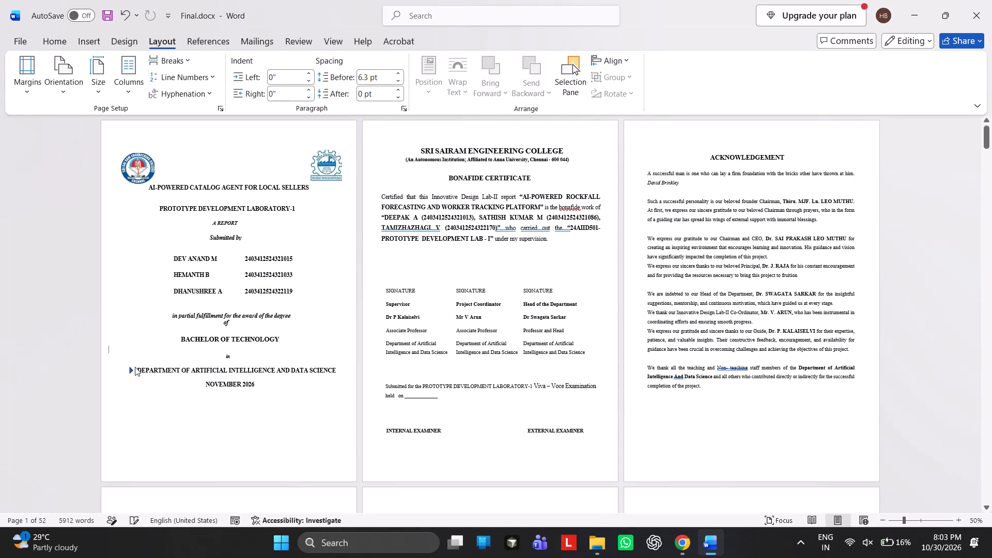
{"action": "left_click", "coordinate": [135, 367]}
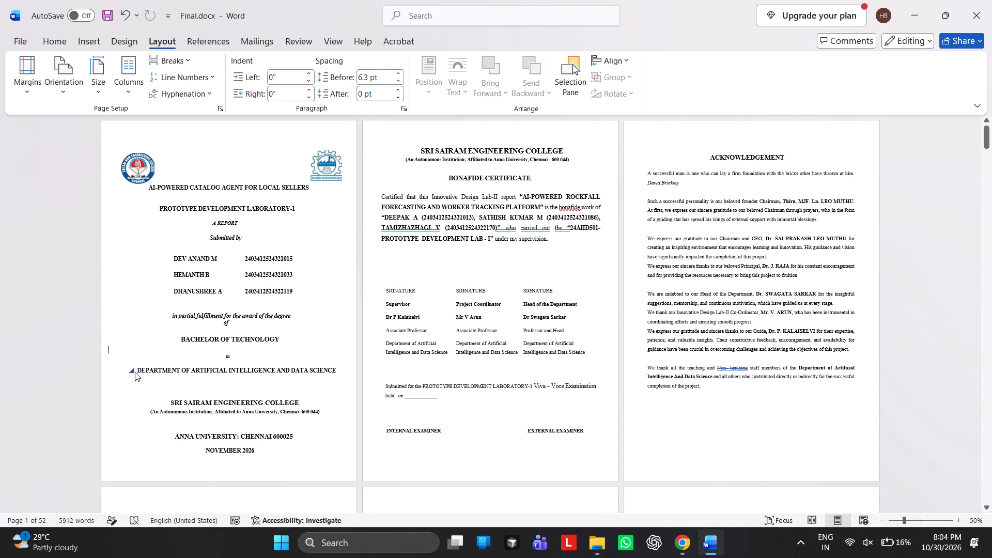
{"action": "left_click", "coordinate": [138, 369]}
{"action": "key", "text": "BackSpace"}
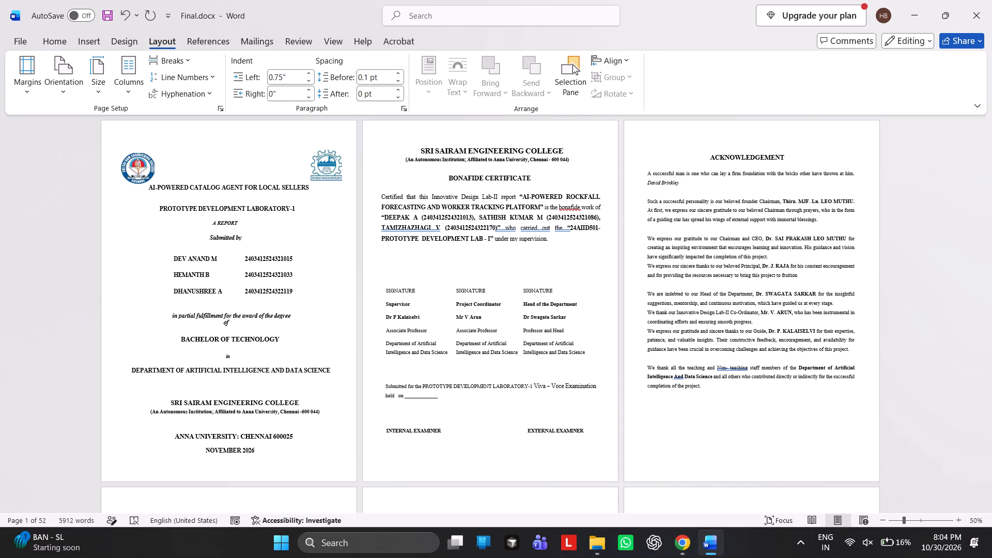
Join the stray "of" onto the end of "in partial fulfillment for the award of the degree", separated by a single space.
{"action": "scroll", "coordinate": [152, 378], "scroll_direction": "up", "scroll_amount": 1}
{"action": "left_click", "coordinate": [224, 324]}
{"action": "key", "text": "BackSpace"}
{"action": "key", "text": "BackSpace"}
{"action": "key", "text": "BackSpace"}
{"action": "key", "text": "BackSpace"}
{"action": "key", "text": "BackSpace"}
{"action": "key", "text": "BackSpace"}
{"action": "key", "text": "BackSpace"}
{"action": "key", "text": "BackSpace"}
{"action": "key", "text": "BackSpace"}
{"action": "key", "text": "BackSpace"}
{"action": "key", "text": "BackSpace"}
{"action": "key", "text": "BackSpace"}
{"action": "key", "text": "BackSpace"}
{"action": "key", "text": "BackSpace"}
{"action": "key", "text": "BackSpace"}
{"action": "key", "text": "BackSpace"}
{"action": "key", "text": "BackSpace"}
{"action": "key", "text": "BackSpace"}
{"action": "key", "text": "BackSpace"}
{"action": "key", "text": "BackSpace"}
{"action": "key", "text": "BackSpace"}
{"action": "key", "text": "BackSpace"}
{"action": "key", "text": "BackSpace"}
{"action": "key", "text": "BackSpace"}
{"action": "key", "text": "BackSpace"}
{"action": "key", "text": "BackSpace"}
{"action": "key", "text": "BackSpace"}
{"action": "key", "text": "BackSpace"}
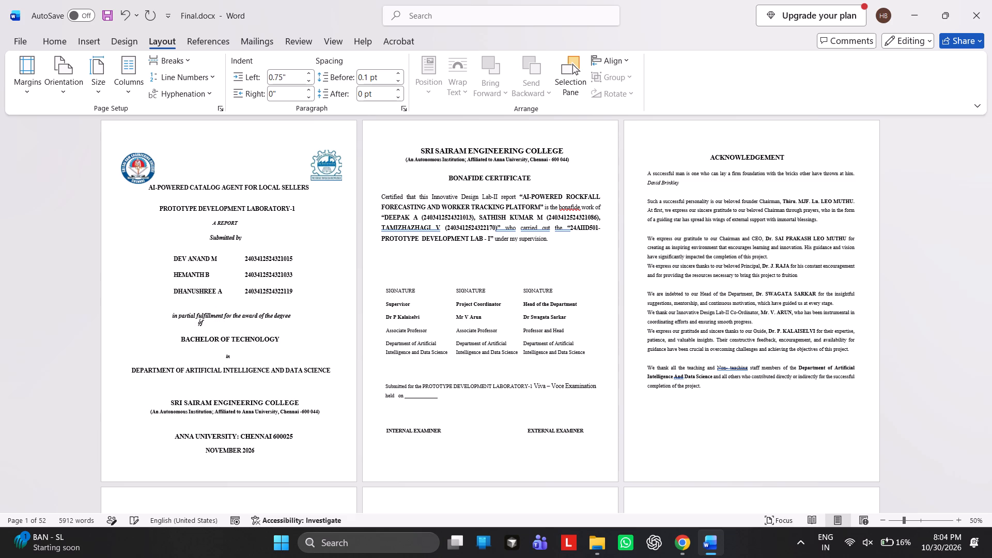
{"action": "key", "text": "BackSpace"}
{"action": "key", "text": "BackSpace"}
{"action": "key", "text": "BackSpace"}
{"action": "key", "text": "BackSpace"}
{"action": "key", "text": "BackSpace"}
{"action": "key", "text": "BackSpace"}
{"action": "key", "text": "BackSpace"}
{"action": "key", "text": "BackSpace"}
{"action": "key", "text": "BackSpace"}
{"action": "key", "text": "BackSpace"}
{"action": "key", "text": "BackSpace"}
{"action": "key", "text": "BackSpace"}
{"action": "key", "text": "BackSpace"}
{"action": "key", "text": "BackSpace"}
{"action": "key", "text": "BackSpace"}
{"action": "key", "text": "BackSpace"}
{"action": "key", "text": "BackSpace"}
{"action": "key", "text": "BackSpace"}
{"action": "key", "text": "BackSpace"}
{"action": "key", "text": "BackSpace"}
{"action": "key", "text": "BackSpace"}
{"action": "key", "text": "BackSpace"}
{"action": "key", "text": "BackSpace"}
{"action": "key", "text": "BackSpace"}
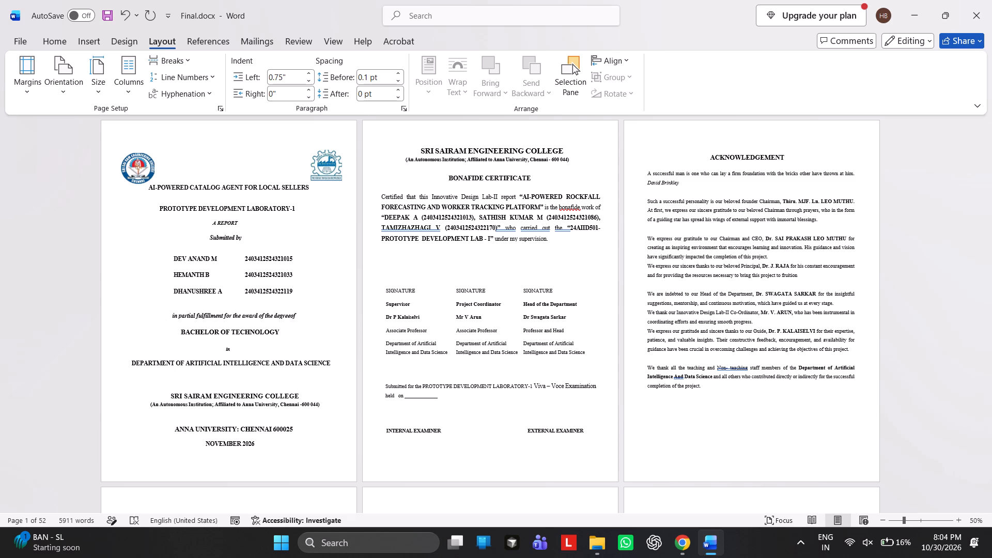
{"action": "key", "text": "space"}
{"action": "key", "text": "space"}
{"action": "key", "text": "BackSpace"}
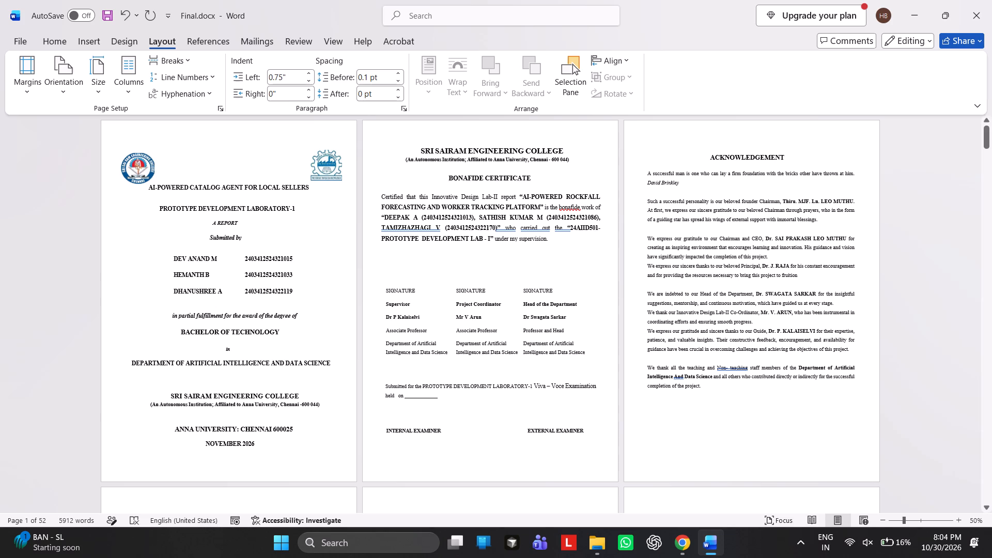
Delete two leading spaces before "in partial fulfillment for the award of the degree of" to shift the line slightly left.
{"action": "left_click", "coordinate": [176, 317]}
{"action": "key", "text": "Left"}
{"action": "key", "text": "BackSpace"}
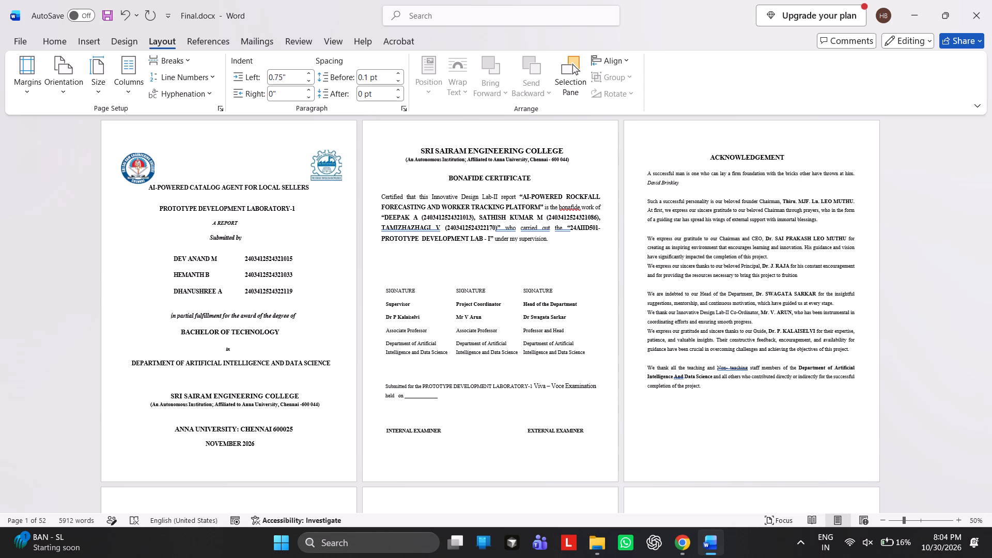
{"action": "key", "text": "BackSpace"}
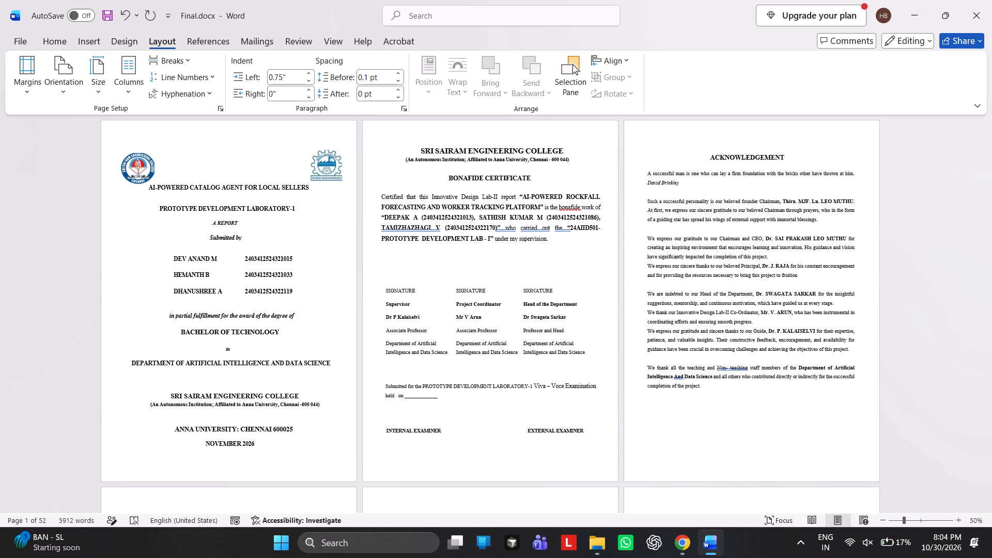
Insert one space before "BACHELOR OF TECHNOLOGY" on the title page to nudge the line slightly right.
{"action": "left_click", "coordinate": [181, 328]}
{"action": "key", "text": "space"}
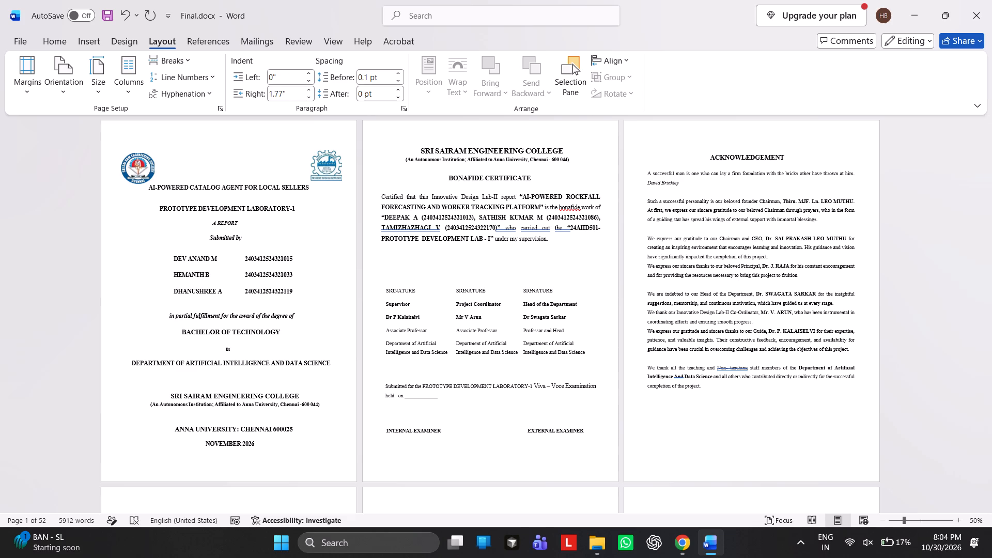
{"action": "scroll", "coordinate": [181, 328], "scroll_direction": "down", "scroll_amount": 1}
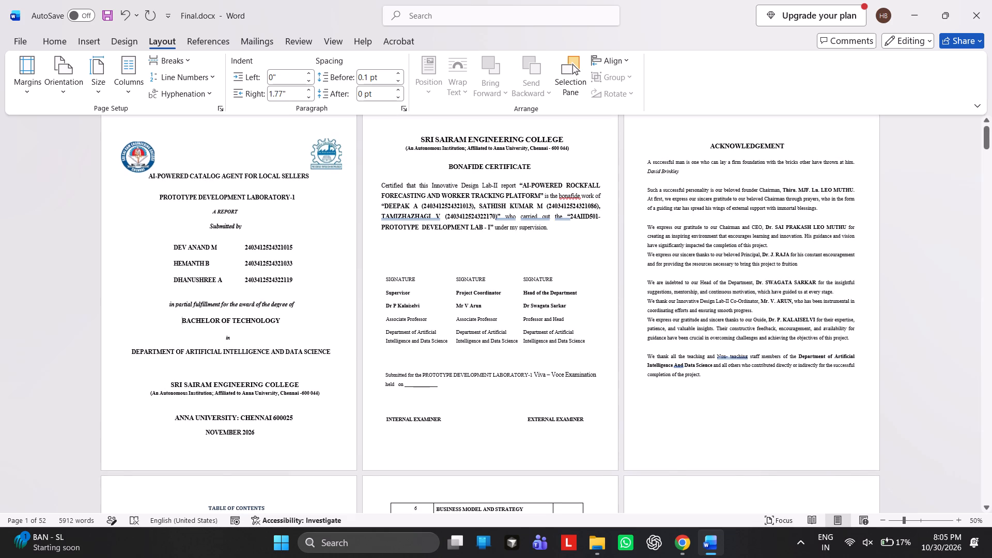
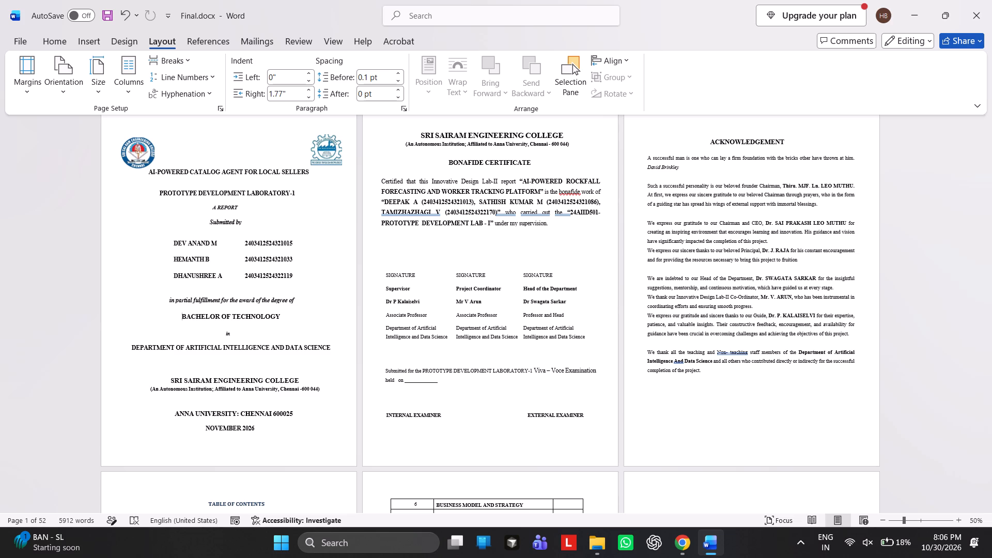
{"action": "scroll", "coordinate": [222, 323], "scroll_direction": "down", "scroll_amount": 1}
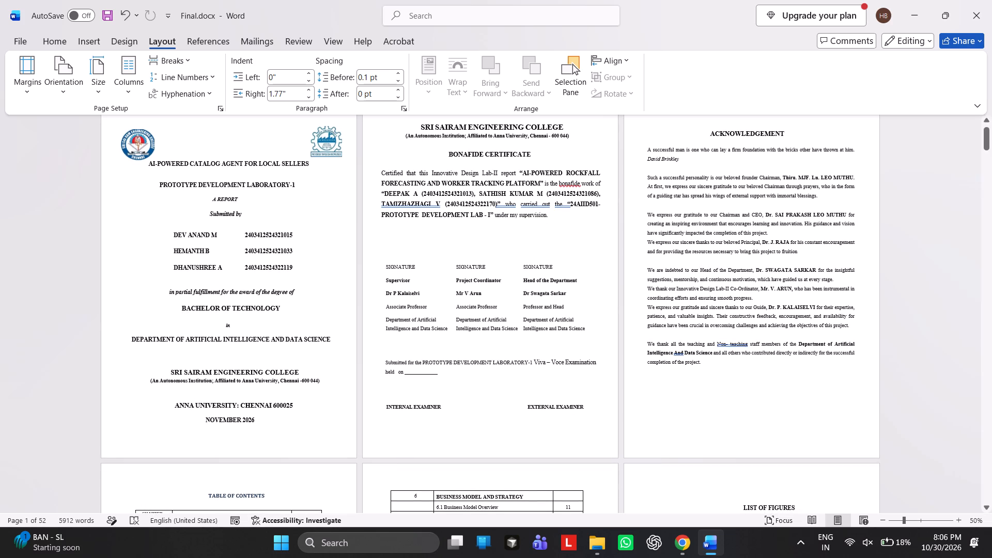
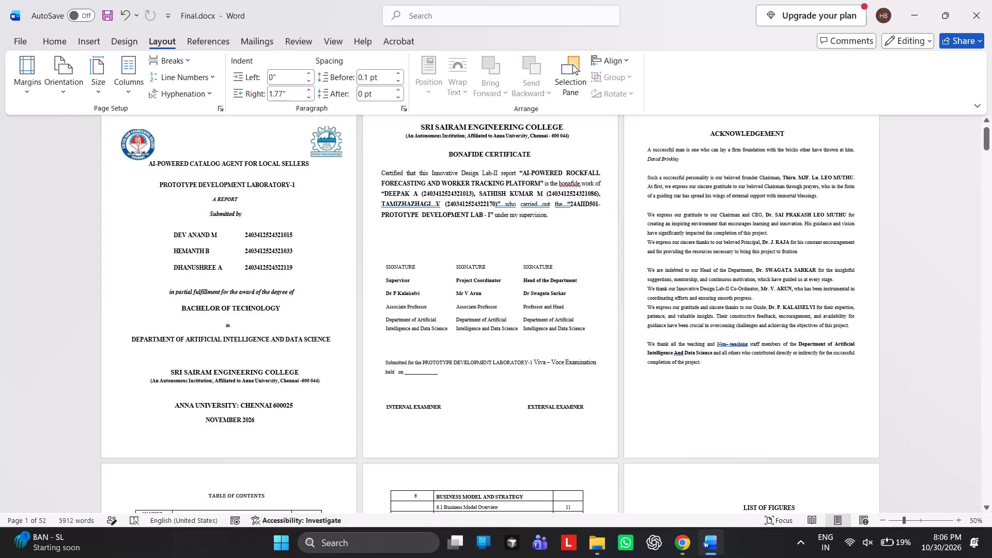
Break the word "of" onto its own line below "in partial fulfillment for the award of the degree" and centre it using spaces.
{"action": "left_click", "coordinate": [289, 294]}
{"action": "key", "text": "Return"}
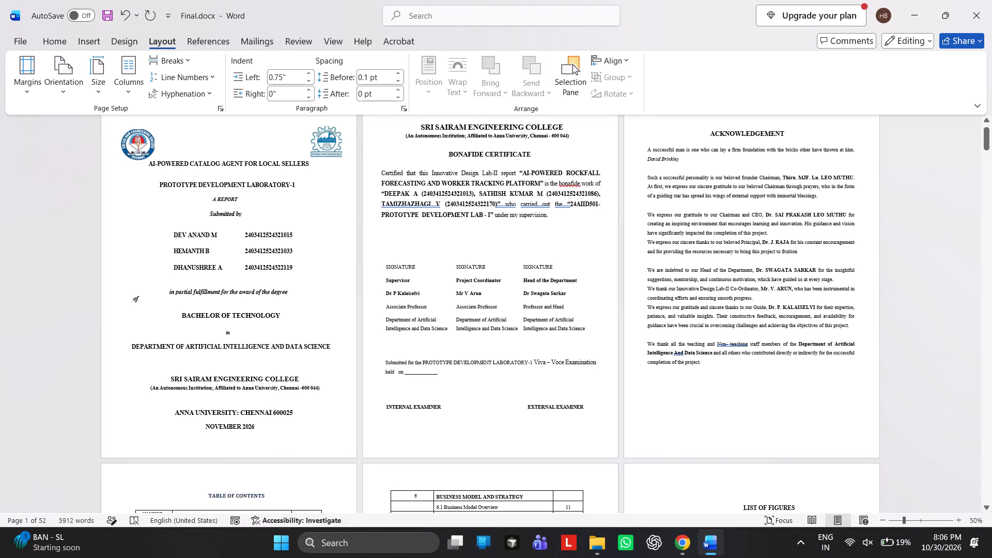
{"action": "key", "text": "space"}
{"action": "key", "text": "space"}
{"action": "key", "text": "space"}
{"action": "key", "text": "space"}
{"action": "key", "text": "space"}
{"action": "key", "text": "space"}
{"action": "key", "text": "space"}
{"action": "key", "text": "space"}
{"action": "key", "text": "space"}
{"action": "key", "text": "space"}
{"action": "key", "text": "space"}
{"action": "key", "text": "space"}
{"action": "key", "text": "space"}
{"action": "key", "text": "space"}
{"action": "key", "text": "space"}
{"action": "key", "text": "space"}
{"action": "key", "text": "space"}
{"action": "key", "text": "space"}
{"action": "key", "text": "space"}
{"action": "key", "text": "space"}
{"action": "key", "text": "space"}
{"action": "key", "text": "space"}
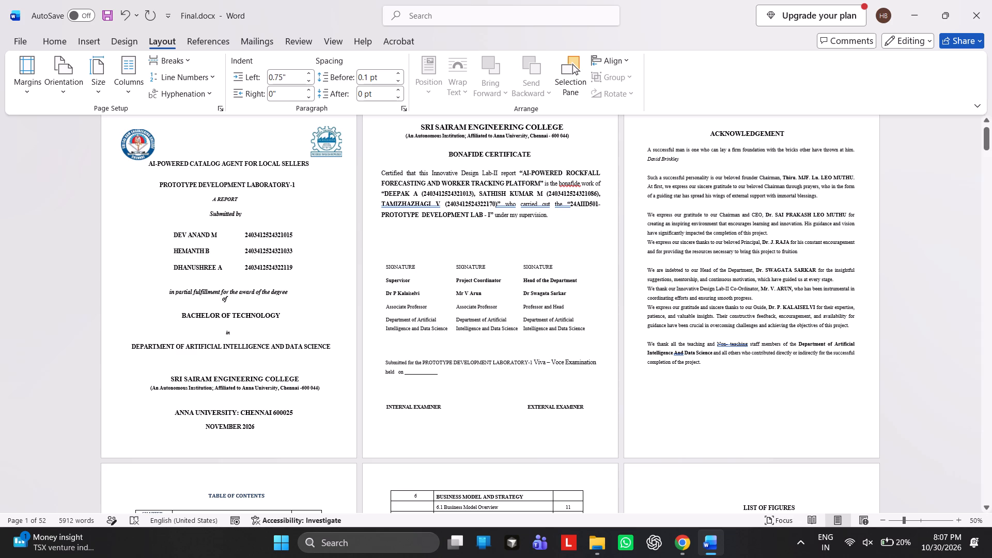
Set the line spacing of the "in partial fulfillment for the award of the degree of" text to 2.0.
{"action": "left_click_drag", "start_coordinate": [168, 291], "coordinate": [231, 300]}
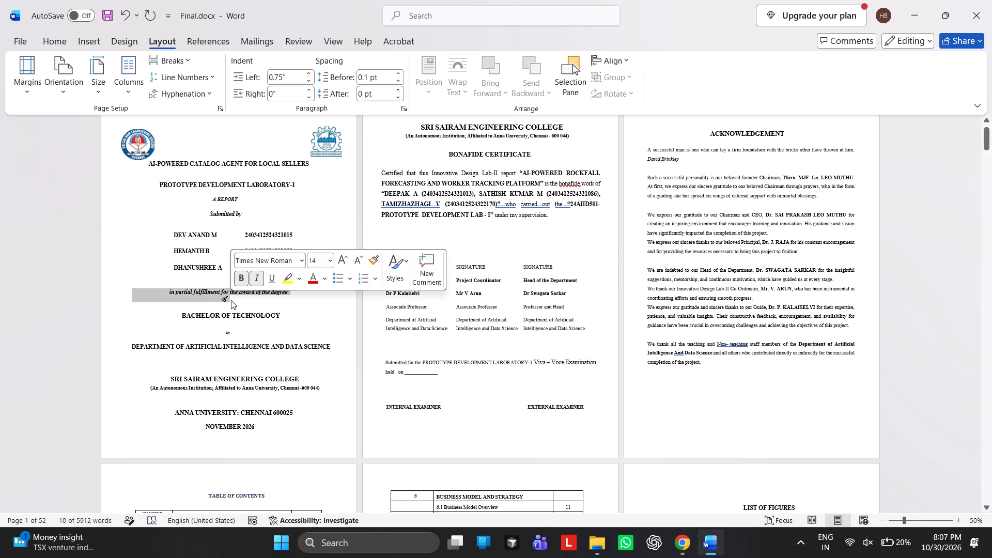
{"action": "left_click", "coordinate": [48, 40]}
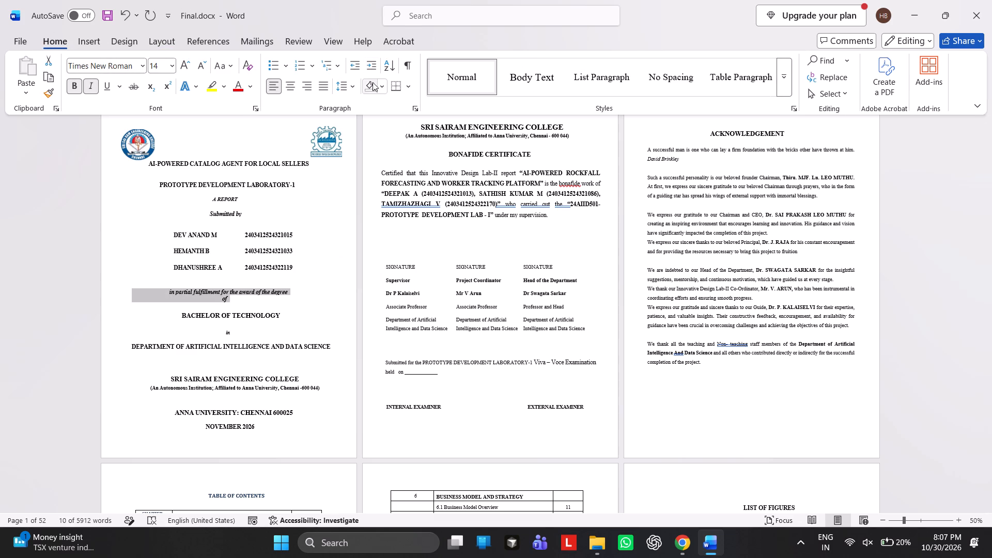
{"action": "left_click", "coordinate": [355, 86]}
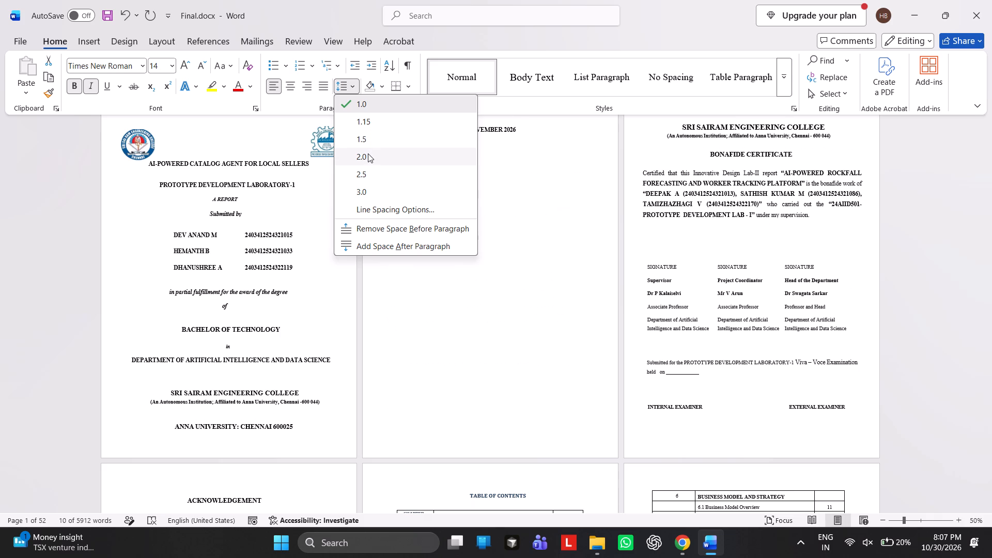
{"action": "left_click", "coordinate": [368, 153]}
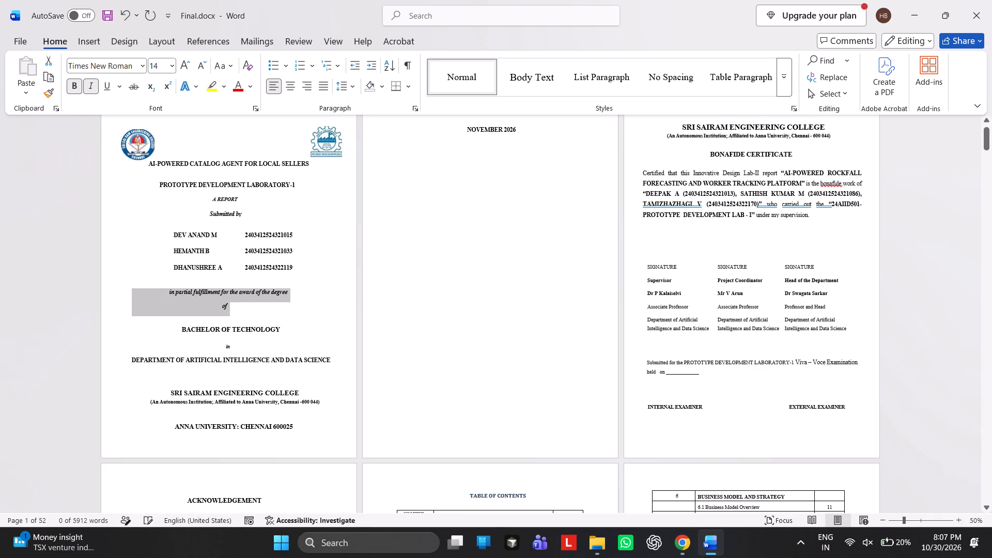
{"action": "left_click", "coordinate": [352, 84]}
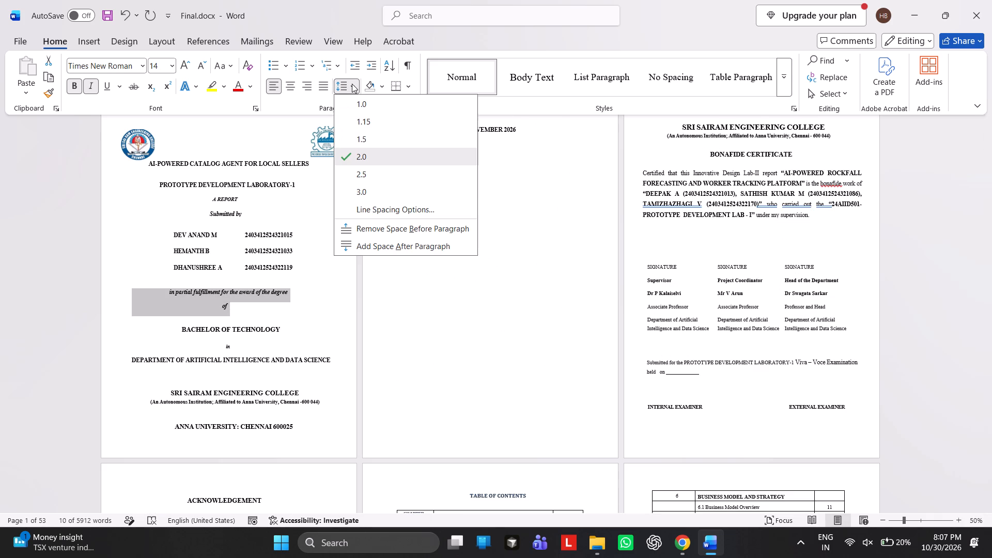
{"action": "left_click", "coordinate": [272, 285]}
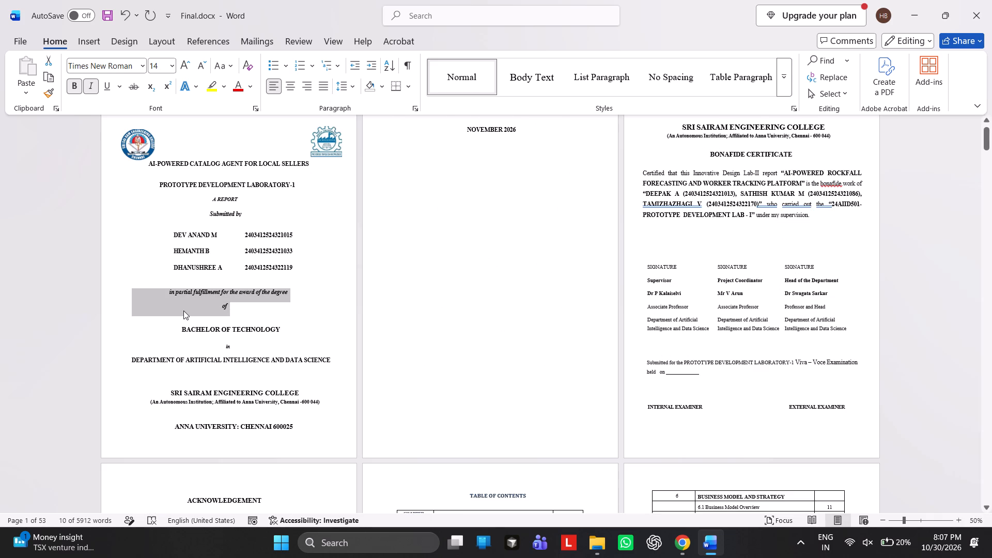
Delete the empty line above "BACHELOR OF TECHNOLOGY" on the title page.
{"action": "left_click", "coordinate": [219, 302]}
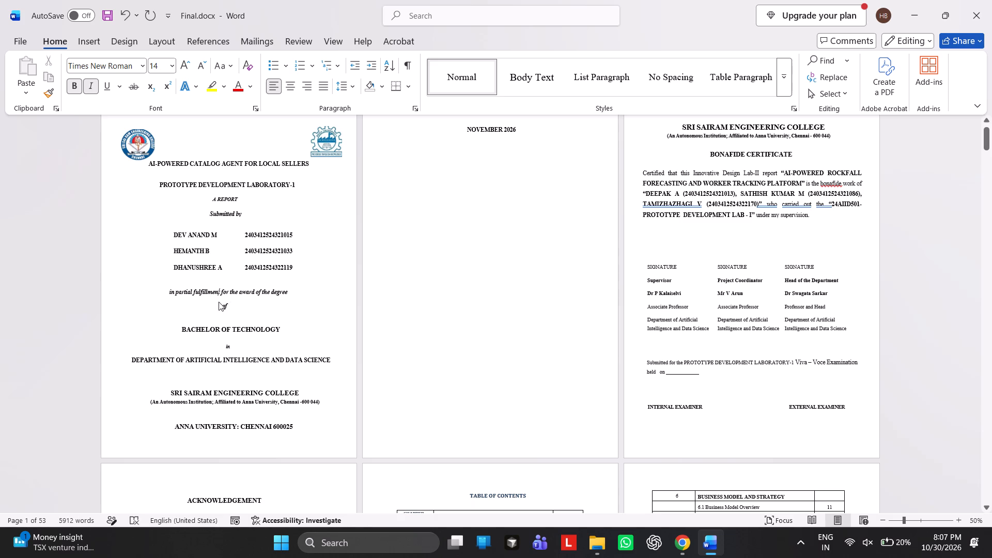
{"action": "left_click", "coordinate": [174, 315]}
{"action": "key", "text": "Down"}
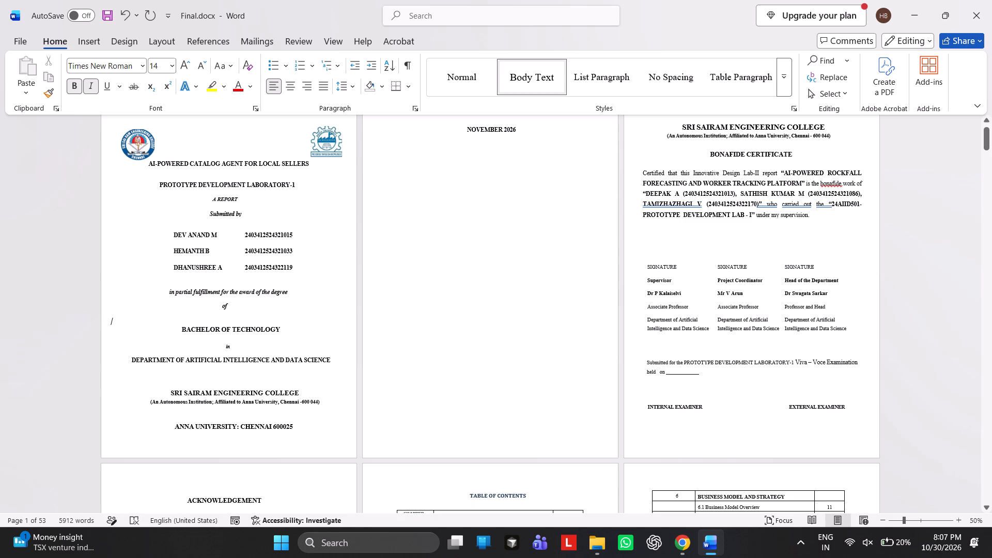
{"action": "key", "text": "BackSpace"}
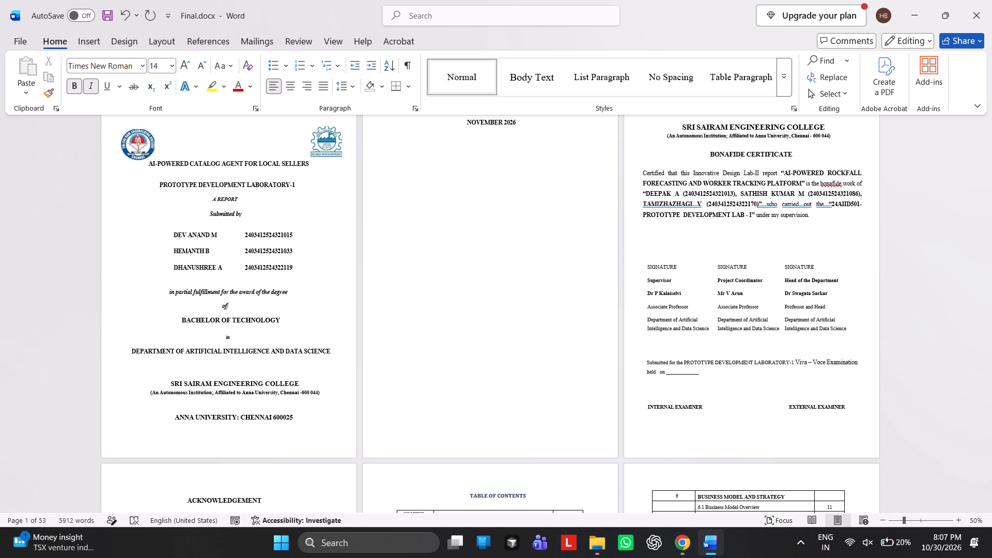
Move the round college emblem on the title page up to the top margin, clear of the project title.
{"action": "scroll", "coordinate": [174, 315], "scroll_direction": "up", "scroll_amount": 1}
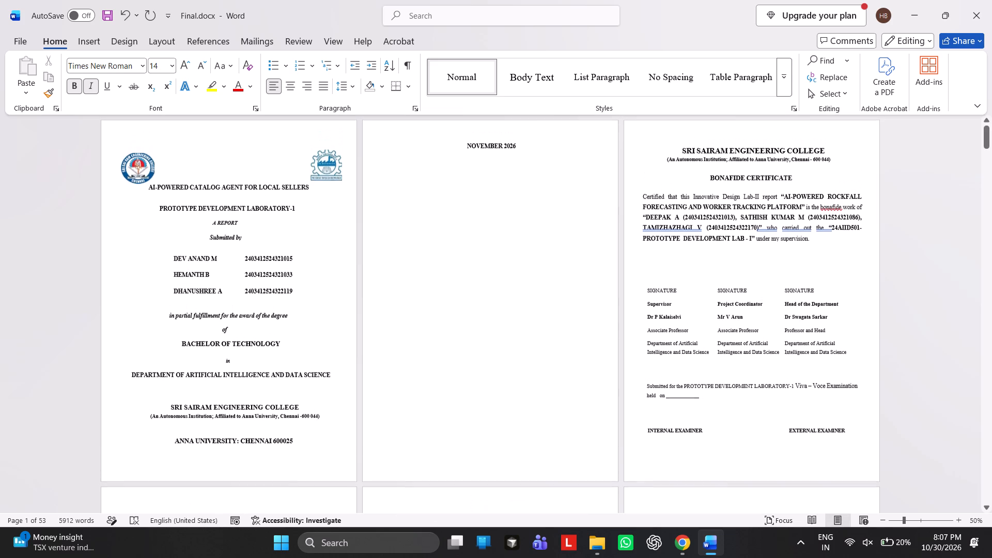
{"action": "scroll", "coordinate": [174, 315], "scroll_direction": "up", "scroll_amount": 1}
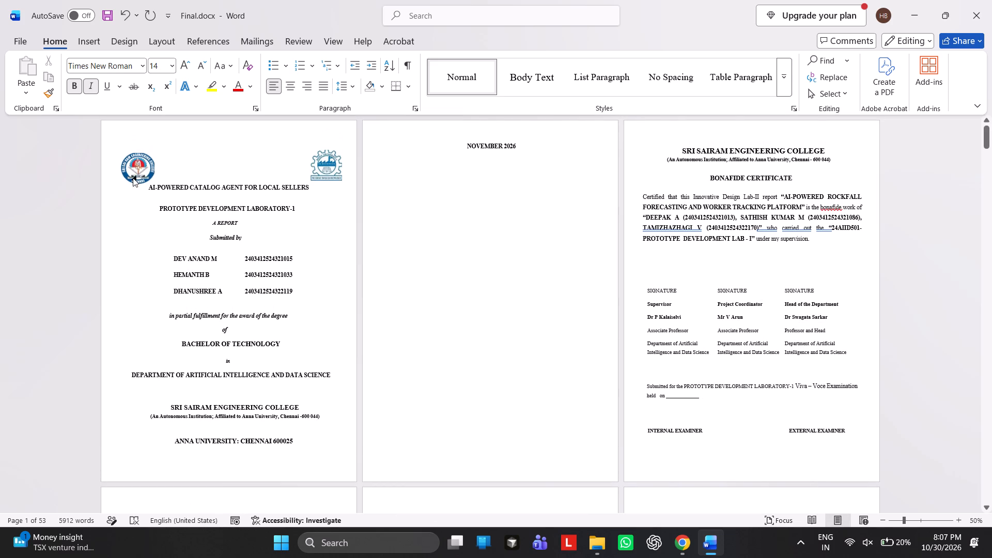
{"action": "left_click", "coordinate": [140, 164]}
{"action": "left_click_drag", "start_coordinate": [140, 164], "coordinate": [141, 145]}
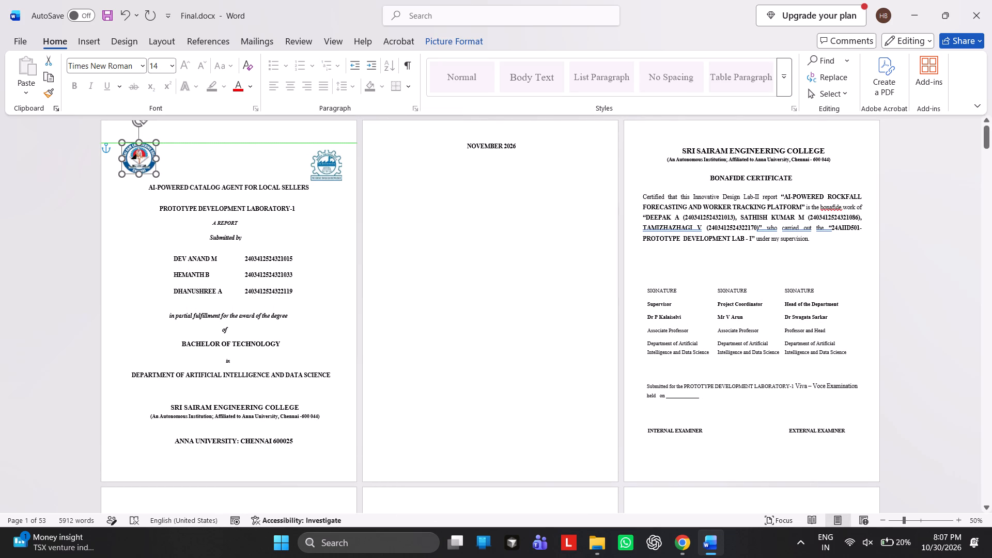
{"action": "left_click_drag", "start_coordinate": [141, 145], "coordinate": [141, 142]}
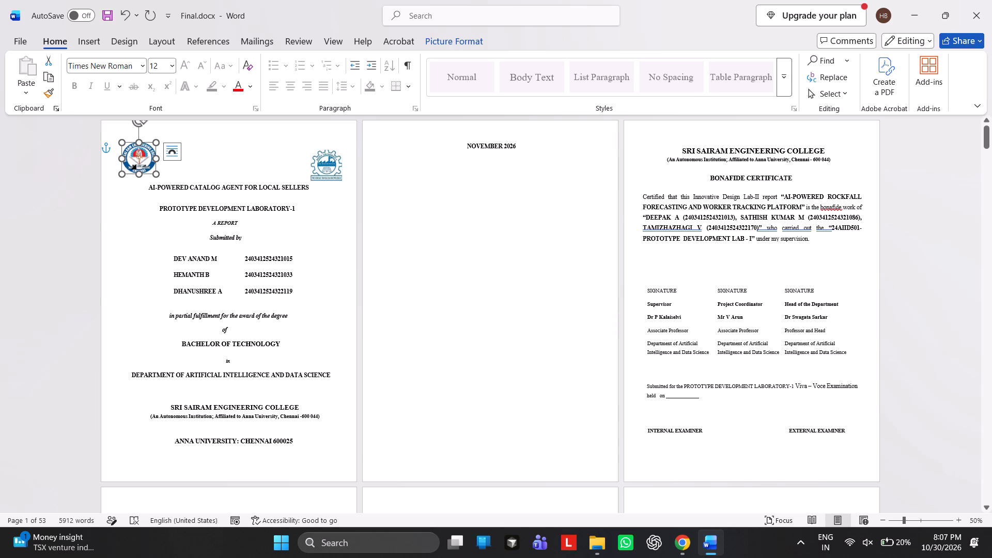
Move the gear-shaped logo on the title page up so it is level with the round college emblem.
{"action": "left_click", "coordinate": [323, 169]}
{"action": "left_click_drag", "start_coordinate": [323, 169], "coordinate": [323, 152]}
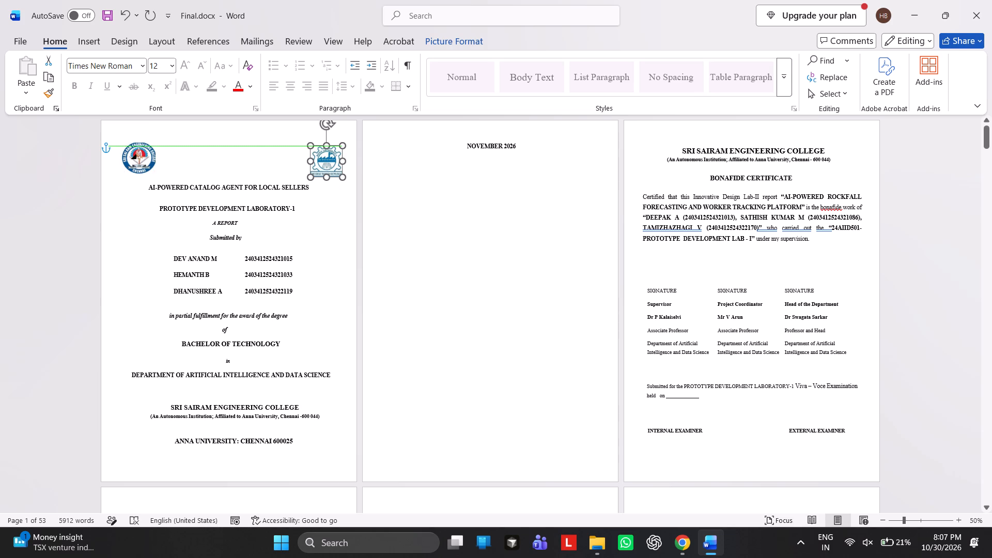
{"action": "left_click_drag", "start_coordinate": [323, 152], "coordinate": [318, 163]}
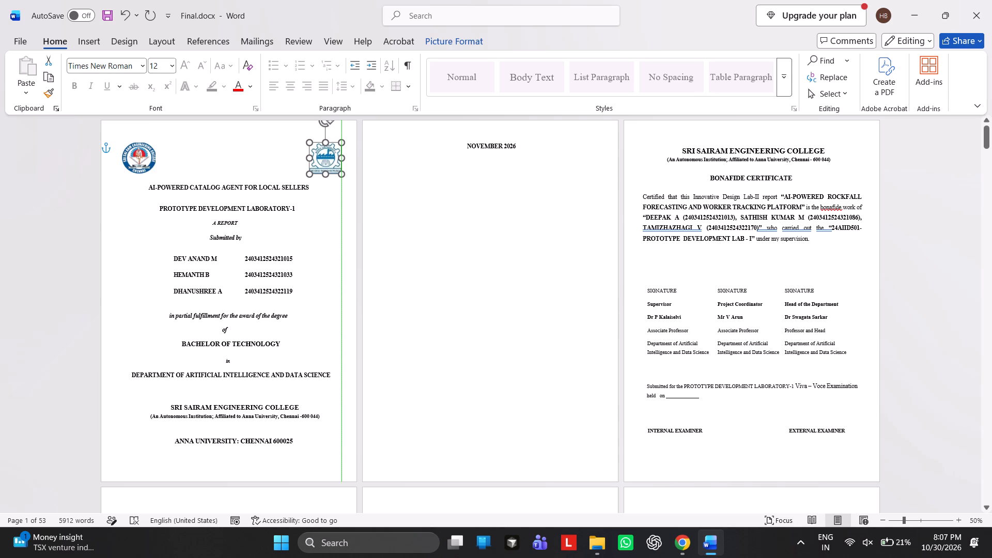
{"action": "left_click_drag", "start_coordinate": [318, 163], "coordinate": [317, 166]}
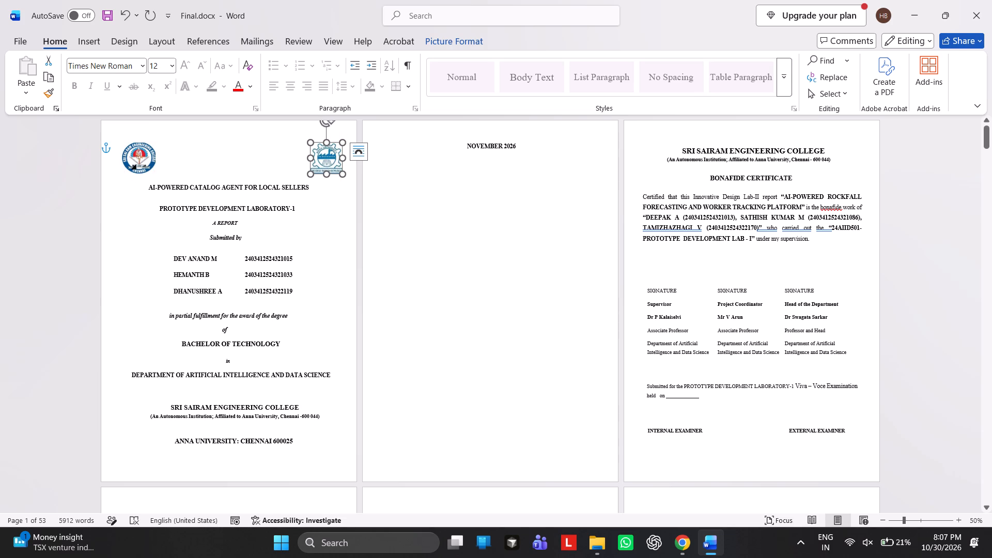
Remove the extra empty line between the logos and the title "AI-POWERED CATALOG AGENT FOR LOCAL SELLERS".
{"action": "left_click", "coordinate": [179, 170]}
{"action": "key", "text": "Down"}
{"action": "key", "text": "Down"}
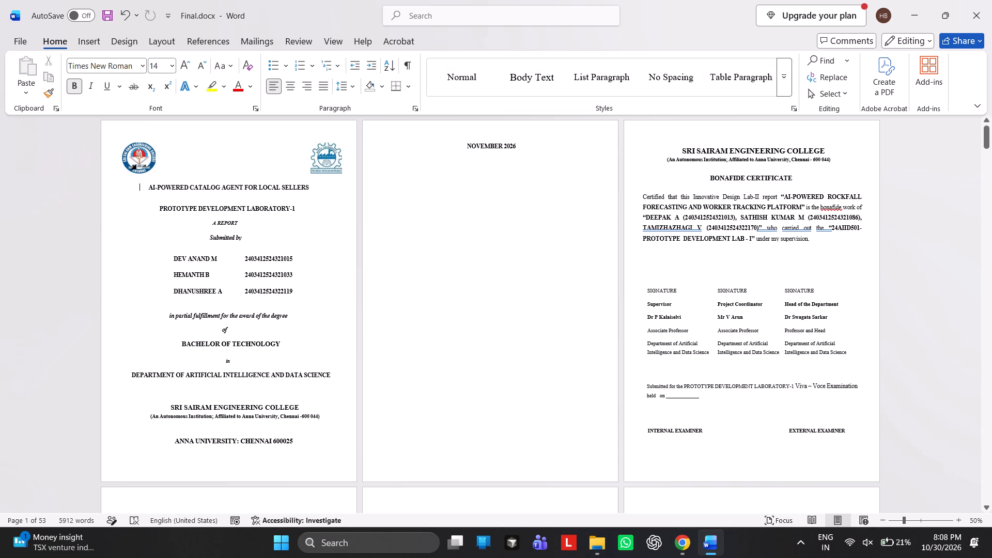
{"action": "key", "text": "Up"}
{"action": "key", "text": "BackSpace"}
{"action": "key", "text": "BackSpace"}
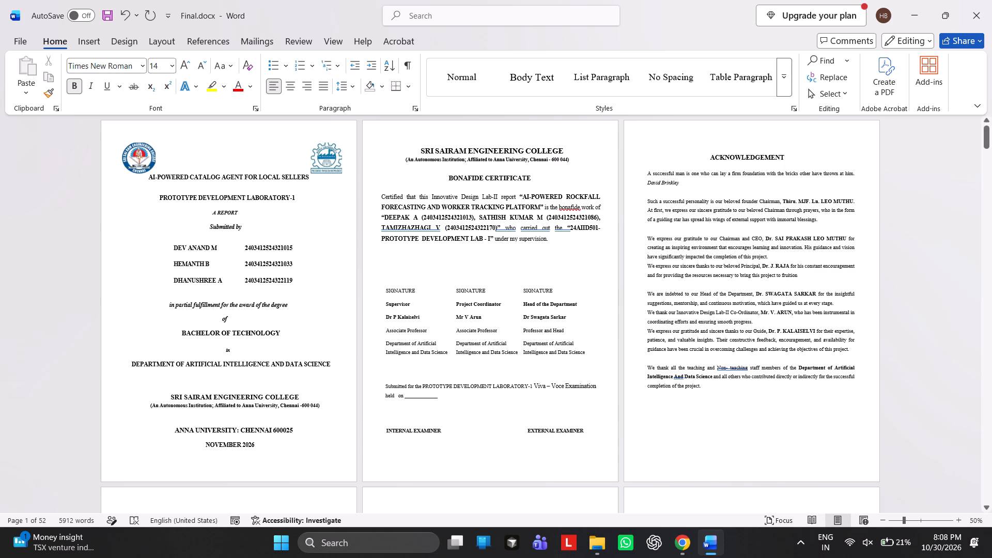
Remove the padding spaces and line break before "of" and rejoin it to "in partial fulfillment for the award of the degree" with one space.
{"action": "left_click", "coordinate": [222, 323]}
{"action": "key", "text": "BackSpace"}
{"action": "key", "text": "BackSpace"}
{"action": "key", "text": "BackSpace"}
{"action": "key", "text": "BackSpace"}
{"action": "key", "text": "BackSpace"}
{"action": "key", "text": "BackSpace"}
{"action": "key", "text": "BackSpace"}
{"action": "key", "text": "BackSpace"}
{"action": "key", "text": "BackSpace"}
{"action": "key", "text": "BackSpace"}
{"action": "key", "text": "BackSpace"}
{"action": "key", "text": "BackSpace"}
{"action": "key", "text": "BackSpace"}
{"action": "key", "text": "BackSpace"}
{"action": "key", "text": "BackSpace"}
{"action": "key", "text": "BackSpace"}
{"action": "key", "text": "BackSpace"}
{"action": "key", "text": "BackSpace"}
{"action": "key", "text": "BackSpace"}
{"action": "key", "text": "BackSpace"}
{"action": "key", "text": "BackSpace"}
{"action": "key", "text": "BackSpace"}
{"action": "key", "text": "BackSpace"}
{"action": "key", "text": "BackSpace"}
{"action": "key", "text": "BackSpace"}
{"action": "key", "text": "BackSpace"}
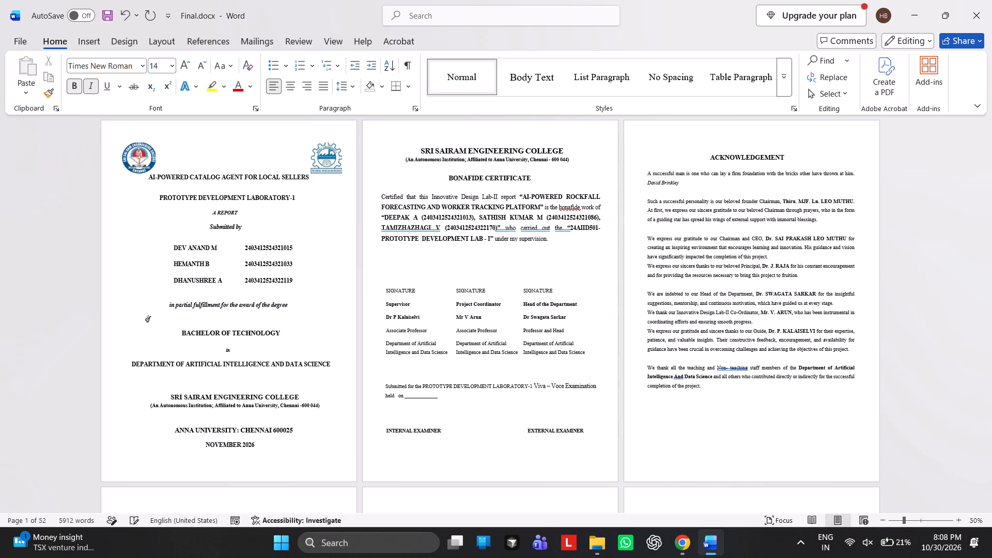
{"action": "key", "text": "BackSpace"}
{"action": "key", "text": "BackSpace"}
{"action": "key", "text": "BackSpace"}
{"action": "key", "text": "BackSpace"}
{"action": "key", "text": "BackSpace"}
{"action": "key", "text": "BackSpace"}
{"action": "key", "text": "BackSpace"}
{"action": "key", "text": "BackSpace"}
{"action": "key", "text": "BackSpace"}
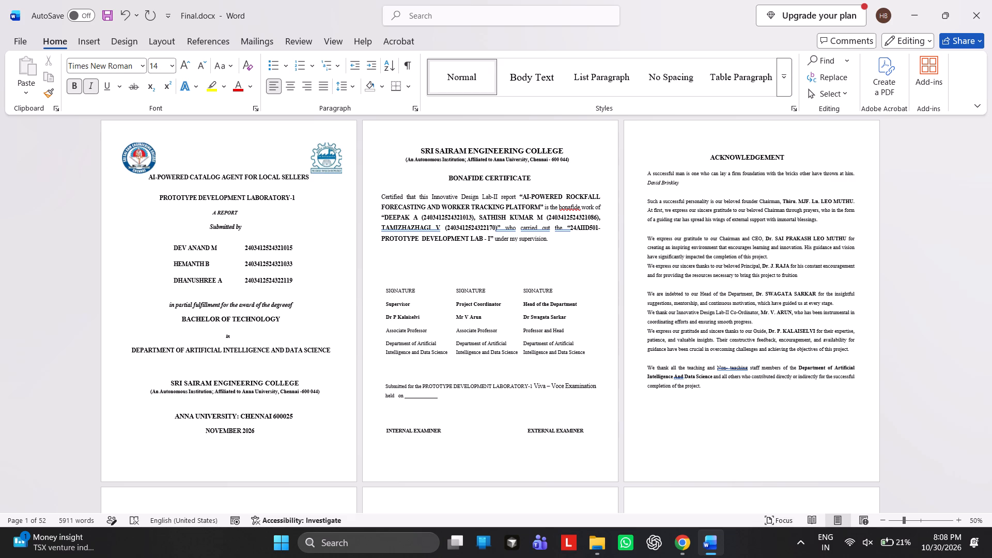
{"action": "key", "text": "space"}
Delete one leading space before "in partial fulfillment for the award of the degree of" to shift the line slightly left.
{"action": "left_click", "coordinate": [167, 306]}
{"action": "key", "text": "Right"}
{"action": "key", "text": "BackSpace"}
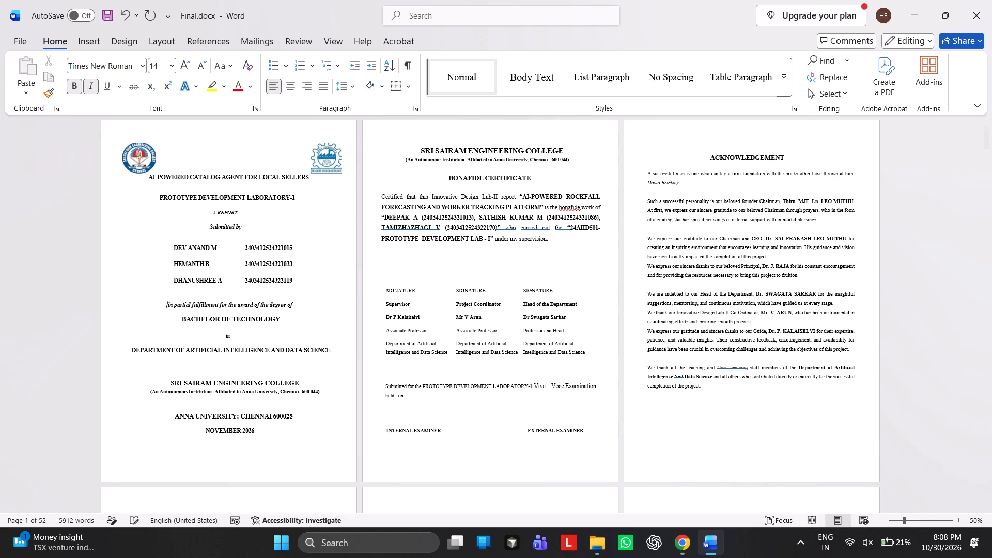
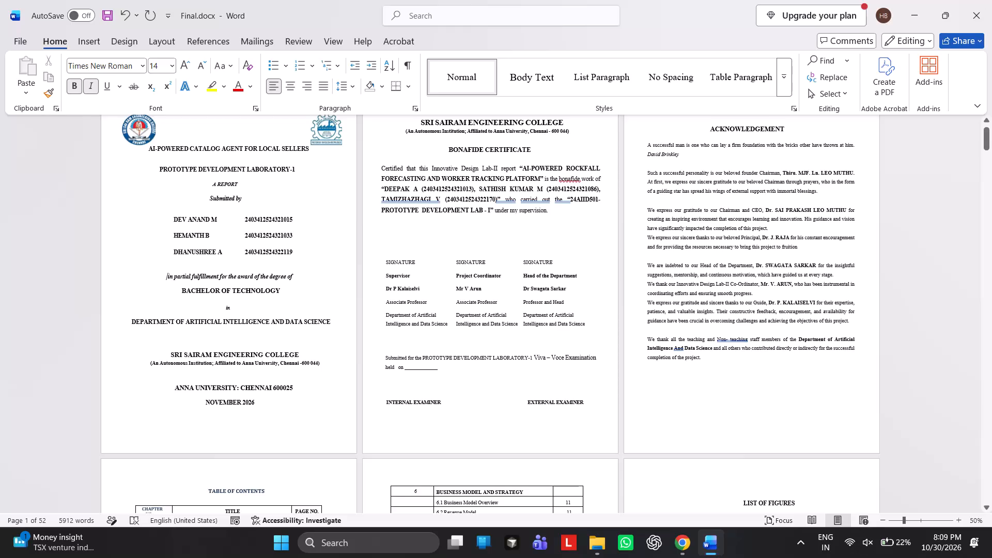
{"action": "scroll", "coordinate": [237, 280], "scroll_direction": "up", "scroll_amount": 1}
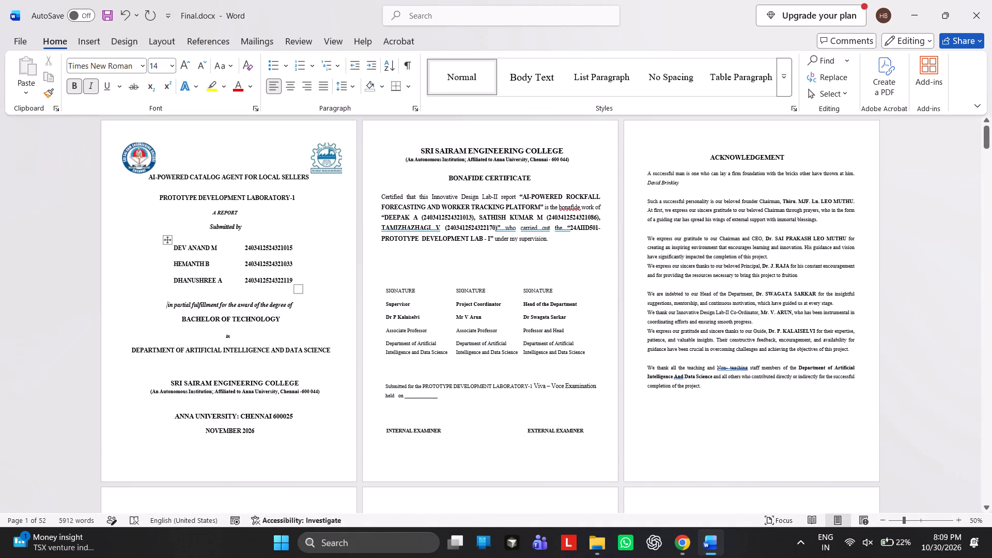
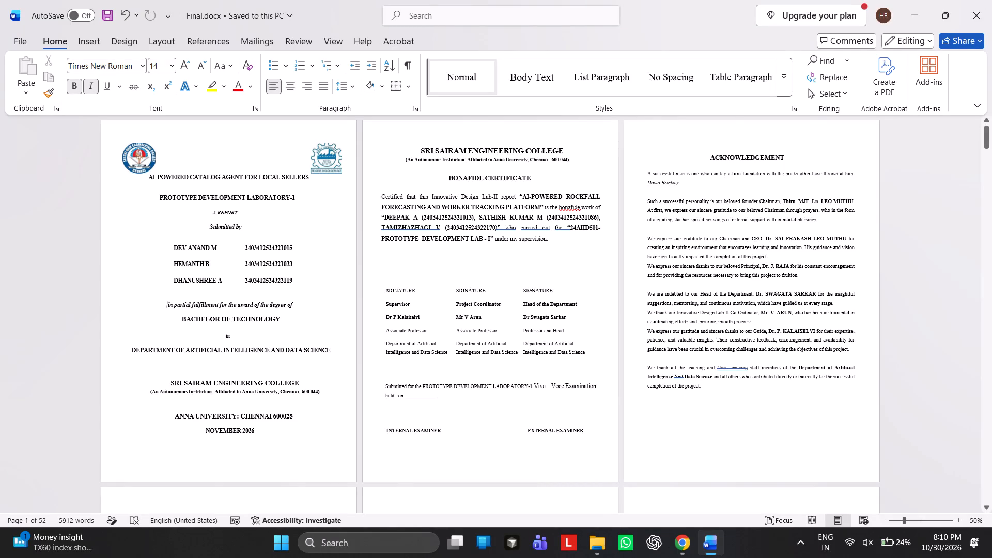
Remove the extra leading space before the BACHELOR OF TECHNOLOGY line on the title page.
{"action": "left_click", "coordinate": [180, 317]}
{"action": "key", "text": "BackSpace"}
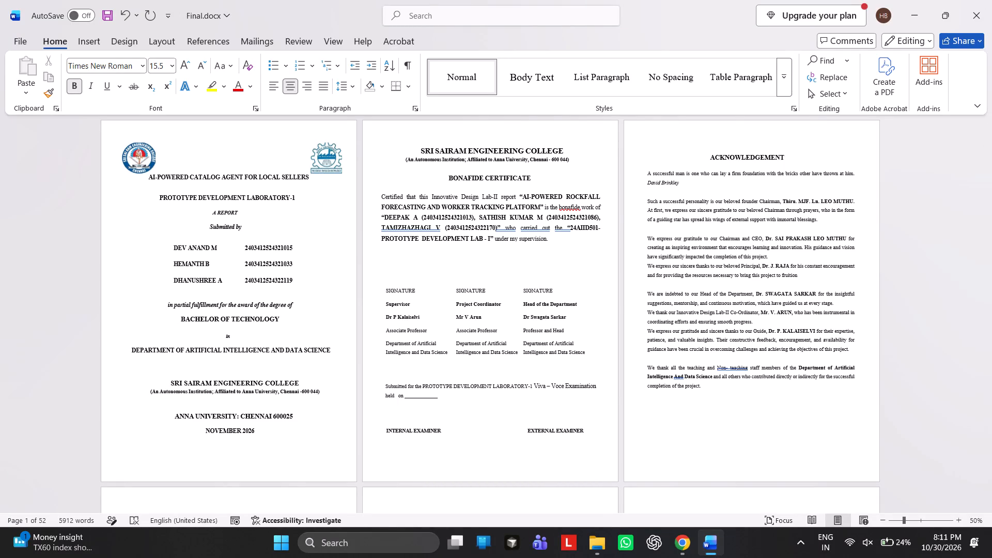
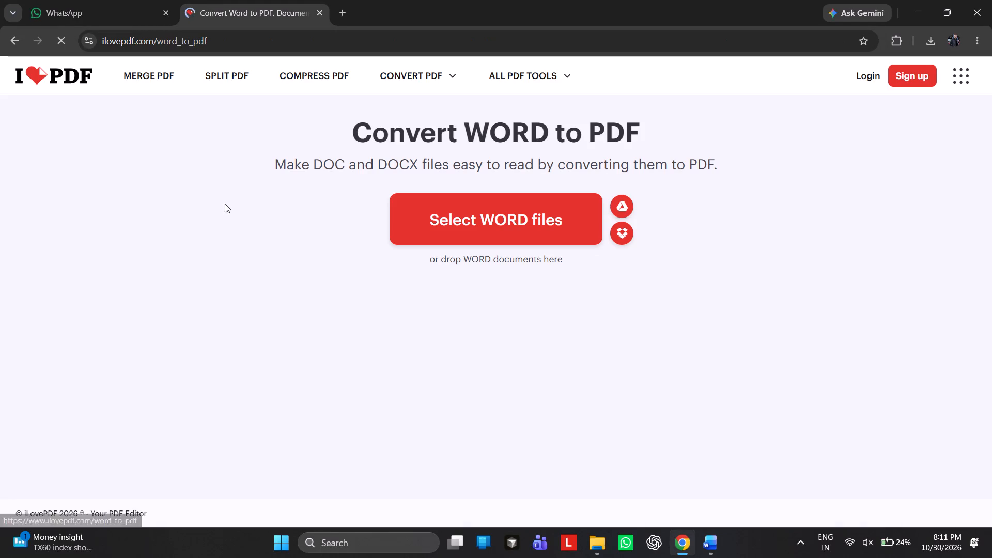
Convert Final.docx from the Downloads folder to PDF with iLovePDF and download the converted file.
{"action": "left_click", "coordinate": [479, 210]}
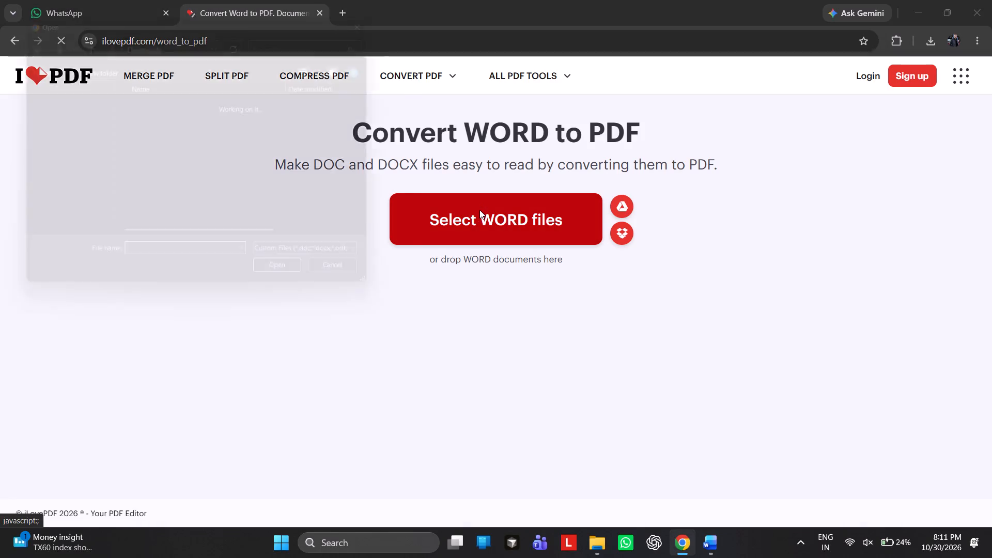
{"action": "left_click", "coordinate": [170, 115]}
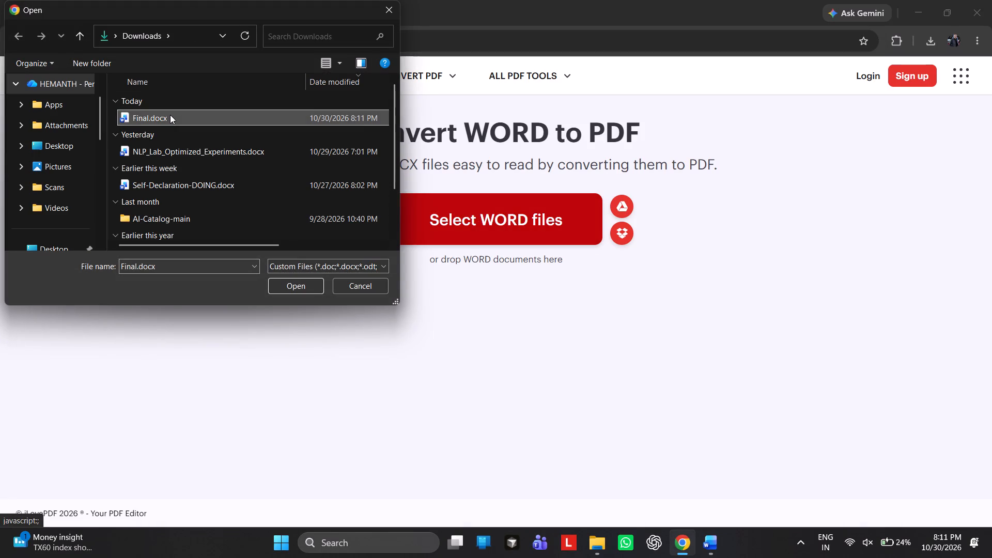
{"action": "key", "text": "Return"}
{"action": "left_click", "coordinate": [784, 494]}
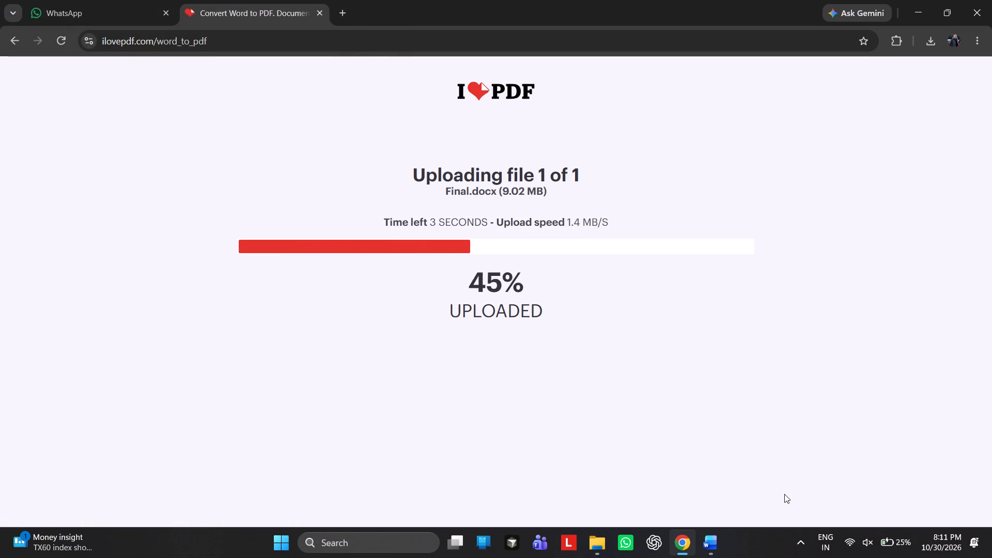
{"action": "left_click", "coordinate": [166, 11]}
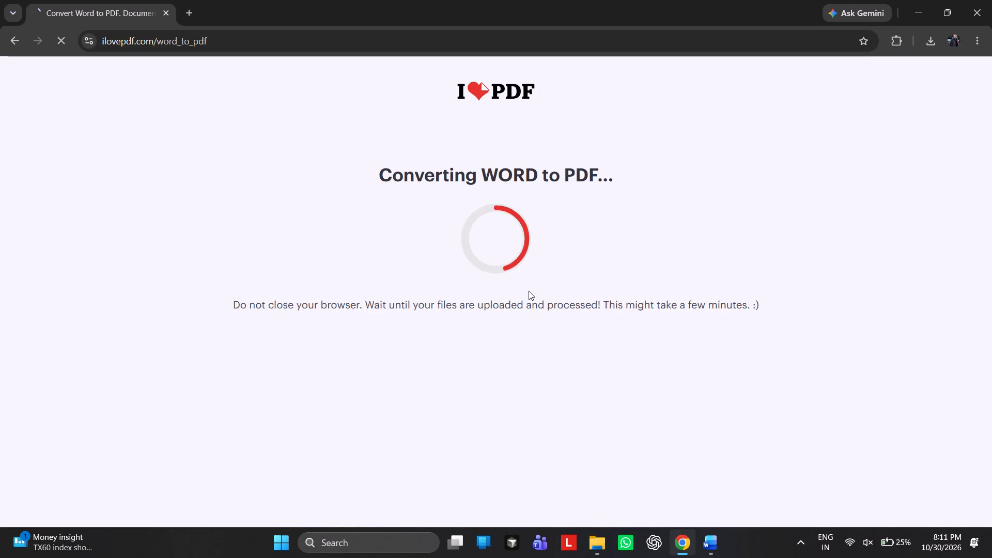
{"action": "left_click", "coordinate": [533, 180]}
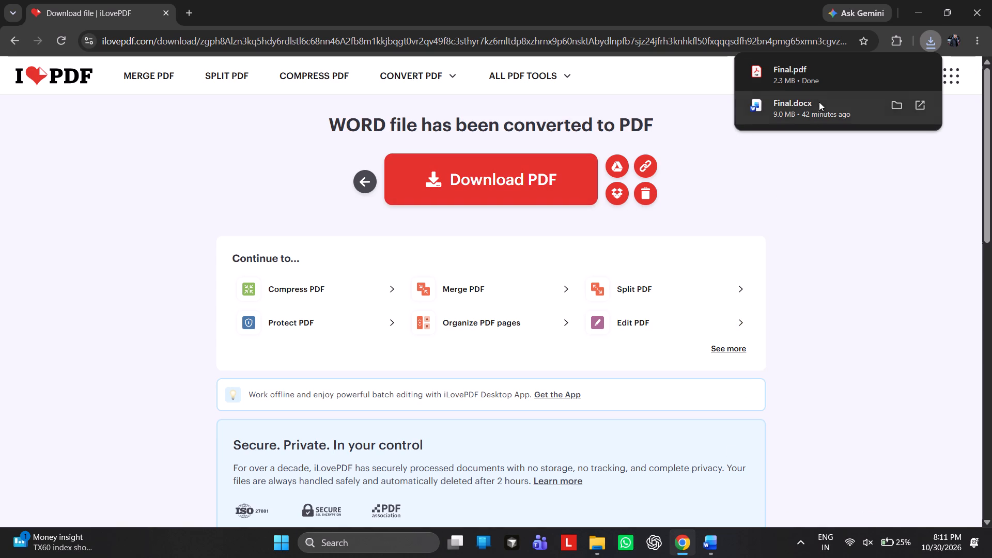
Open the downloaded Final.pdf and examine the layout, alignment and spacing of its title page.
{"action": "left_click", "coordinate": [824, 75]}
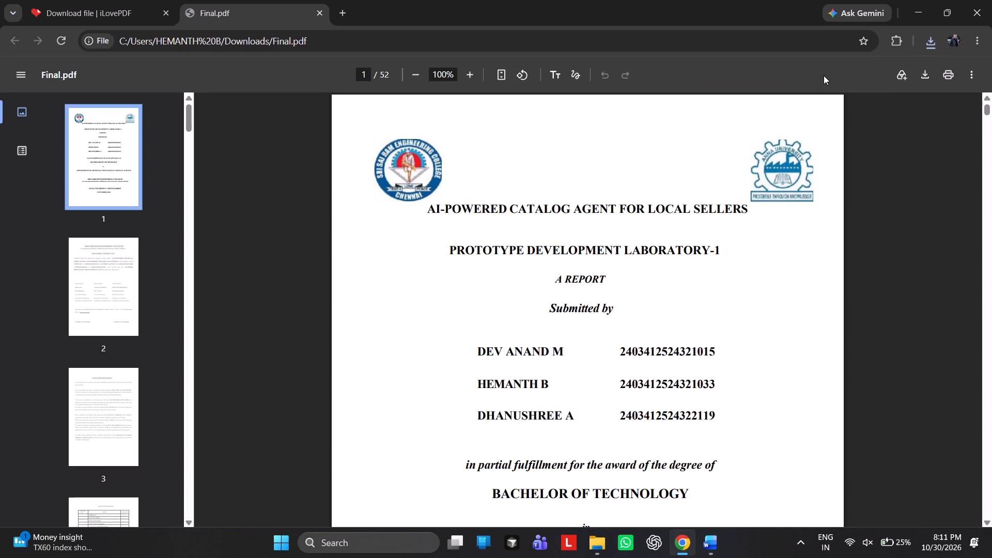
{"action": "scroll", "coordinate": [532, 429], "scroll_direction": "down", "scroll_amount": 1}
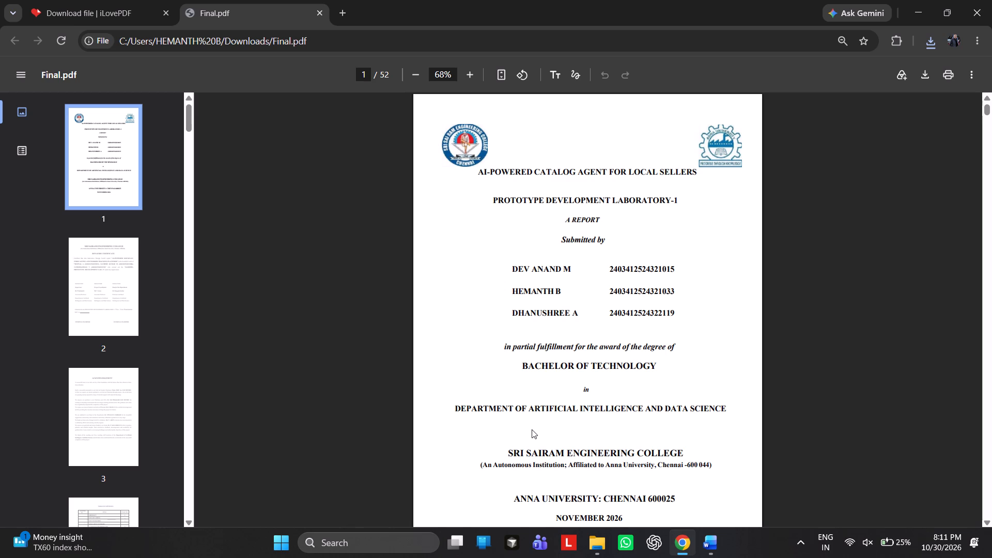
{"action": "scroll", "coordinate": [532, 429], "scroll_direction": "down", "scroll_amount": 1}
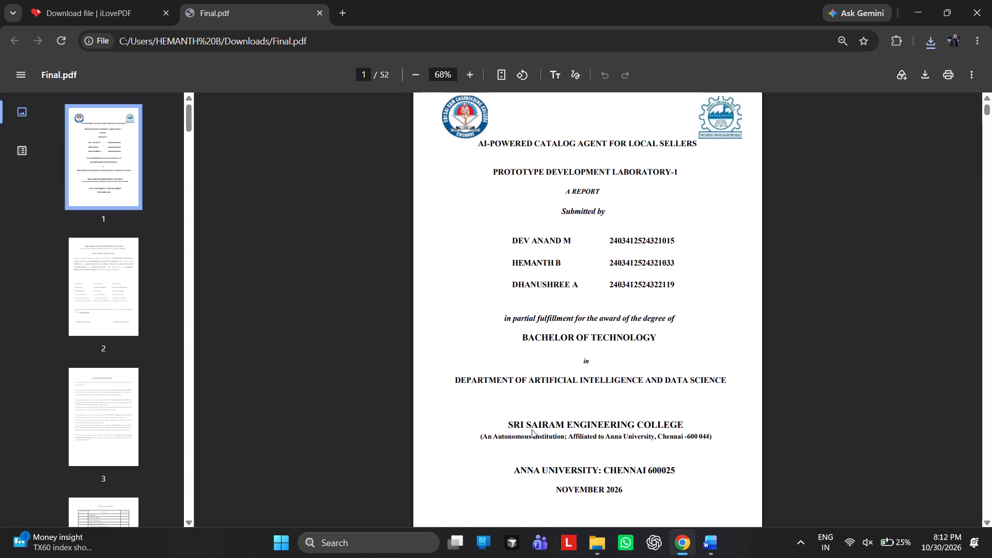
{"action": "scroll", "coordinate": [532, 429], "scroll_direction": "down", "scroll_amount": 1}
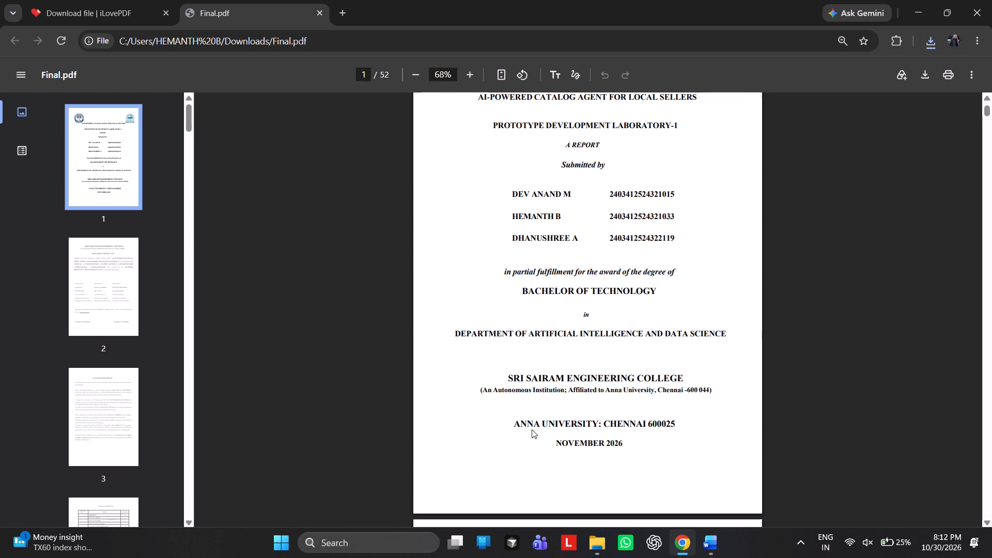
{"action": "scroll", "coordinate": [532, 429], "scroll_direction": "down", "scroll_amount": 1}
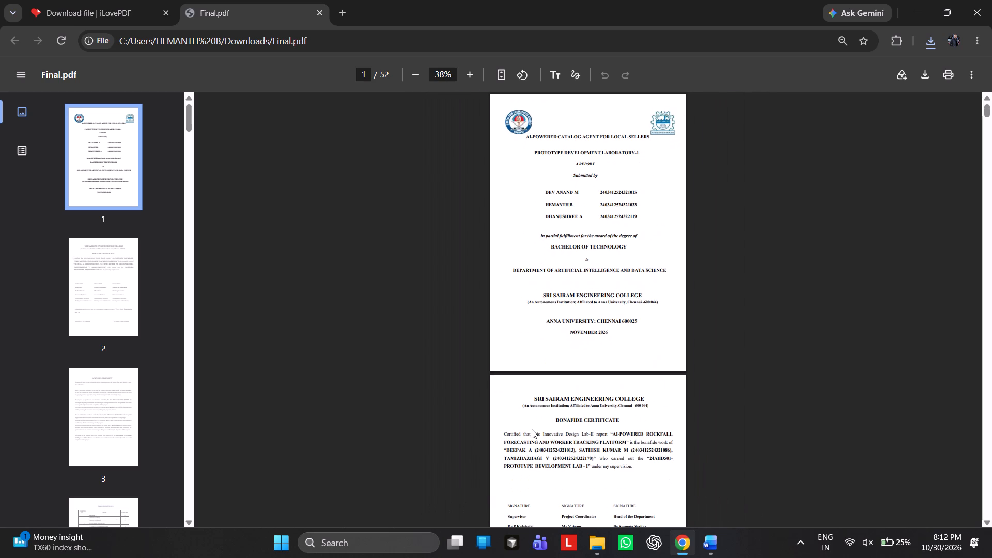
{"action": "scroll", "coordinate": [532, 429], "scroll_direction": "up", "scroll_amount": 2}
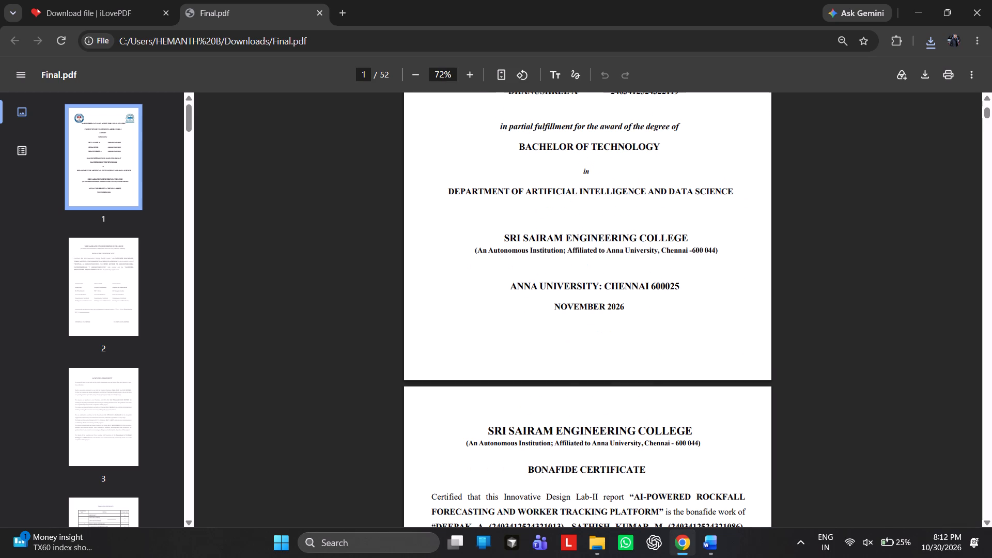
{"action": "scroll", "coordinate": [582, 308], "scroll_direction": "up", "scroll_amount": 3}
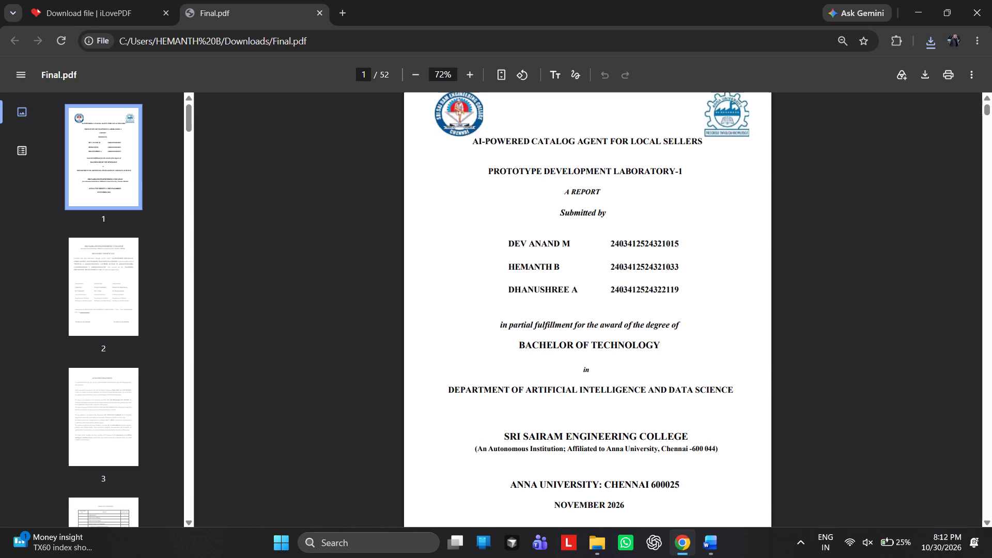
{"action": "scroll", "coordinate": [582, 308], "scroll_direction": "down", "scroll_amount": 1}
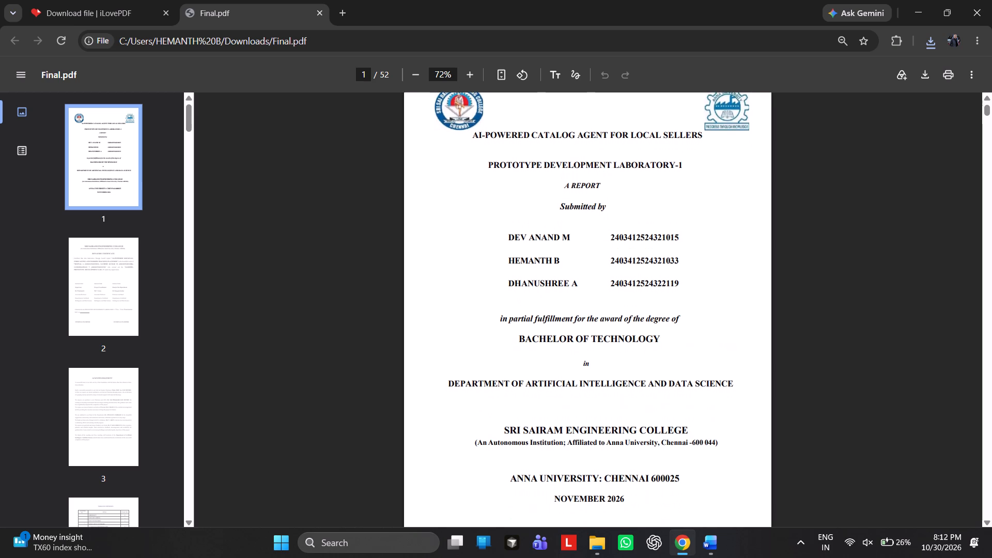
Switch to File Explorer and open Final.pdf from Downloads in Adobe Acrobat, closing the tools pane.
{"action": "key", "text": "alt+Tab"}
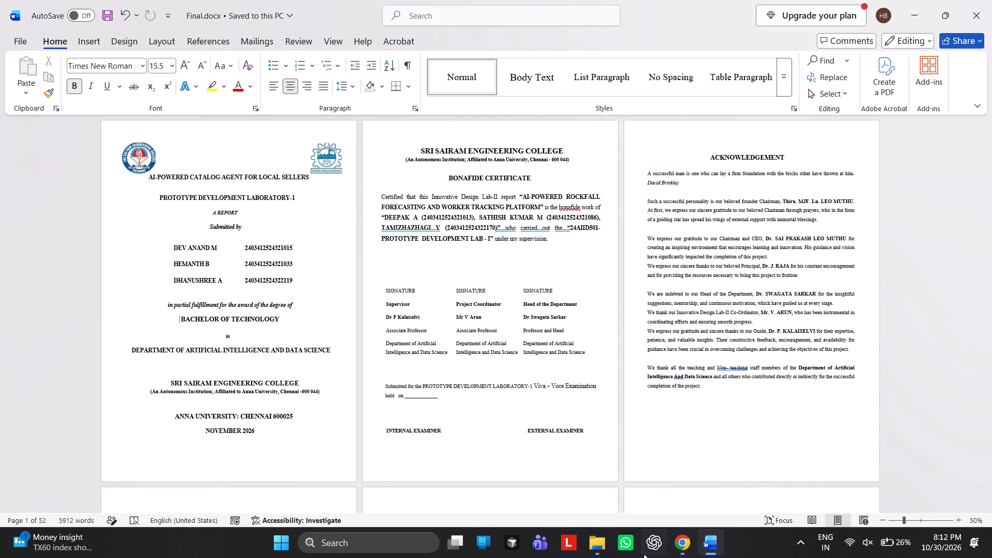
{"action": "left_click", "coordinate": [589, 545]}
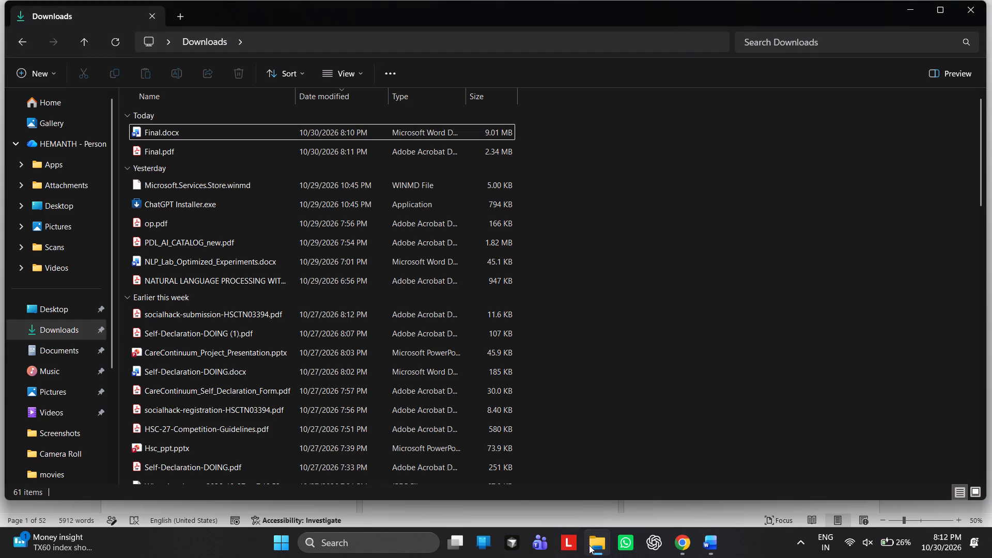
{"action": "left_click", "coordinate": [113, 32]}
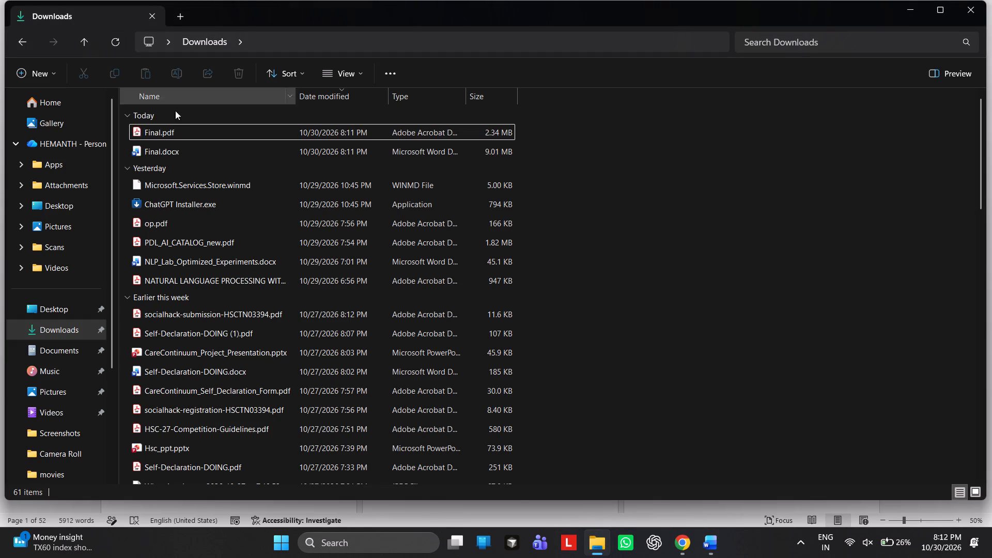
{"action": "double_click", "coordinate": [175, 128]}
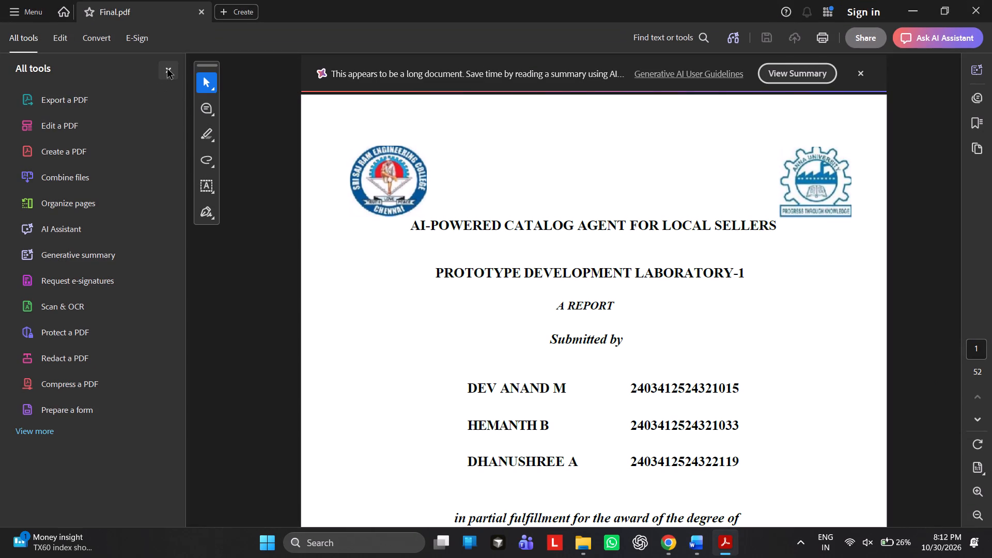
{"action": "left_click", "coordinate": [167, 69]}
Set up a print of Final.pdf limited to pages 1,52.
{"action": "key", "text": "ctrl+p"}
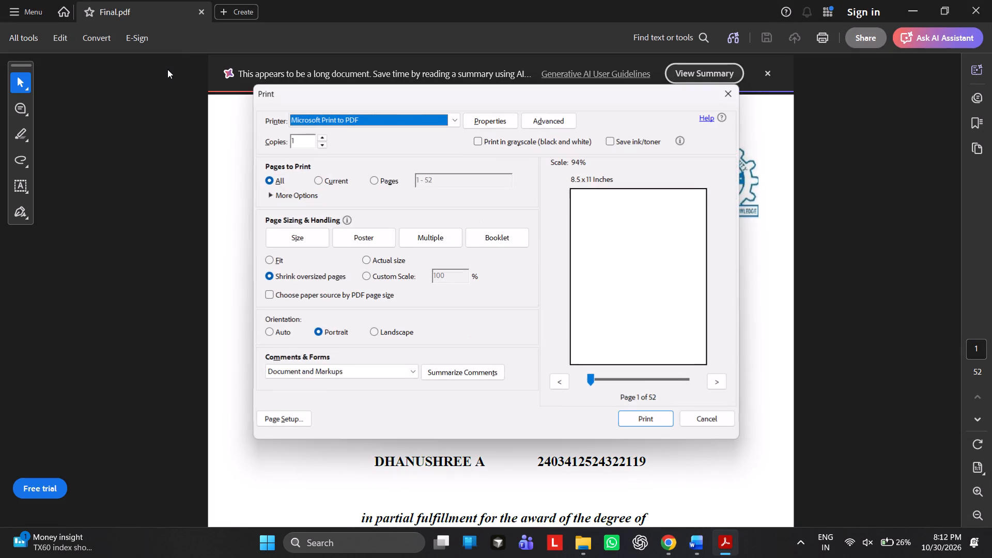
{"action": "left_click", "coordinate": [384, 181]}
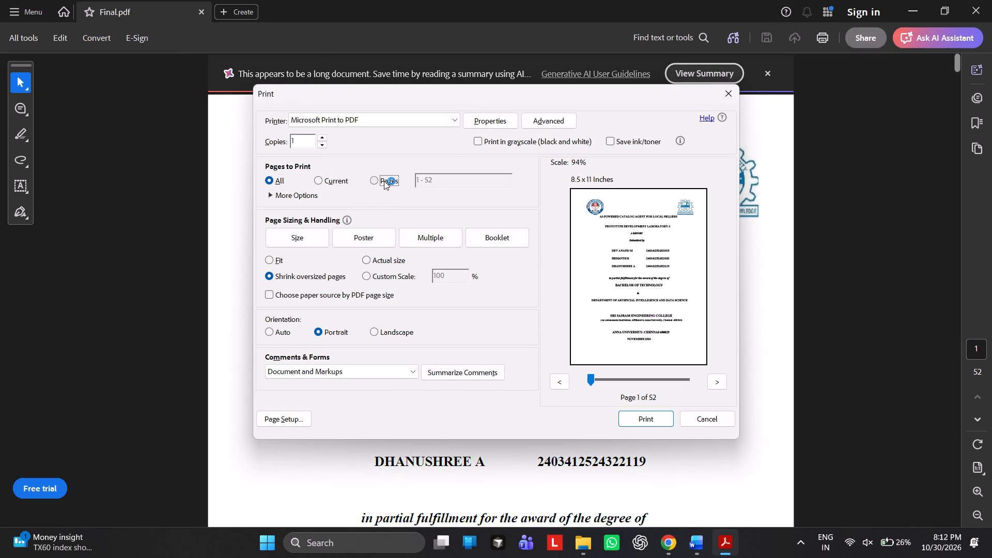
{"action": "left_click", "coordinate": [455, 176]}
{"action": "key", "text": "BackSpace"}
{"action": "key", "text": "BackSpace"}
{"action": "key", "text": "BackSpace"}
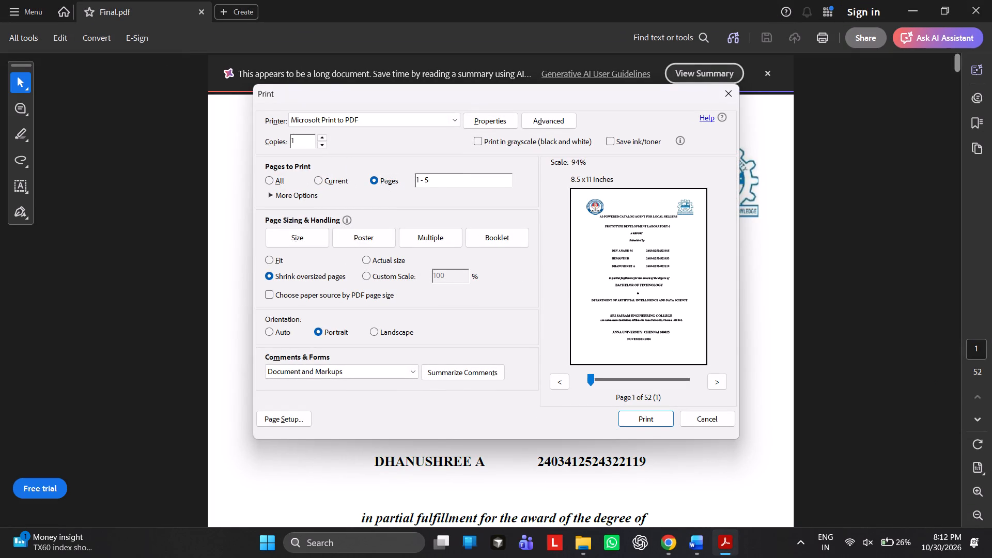
{"action": "key", "text": "BackSpace"}
{"action": "key", "text": "BackSpace"}
{"action": "key", "text": "comma"}
{"action": "type", "text": "52"}
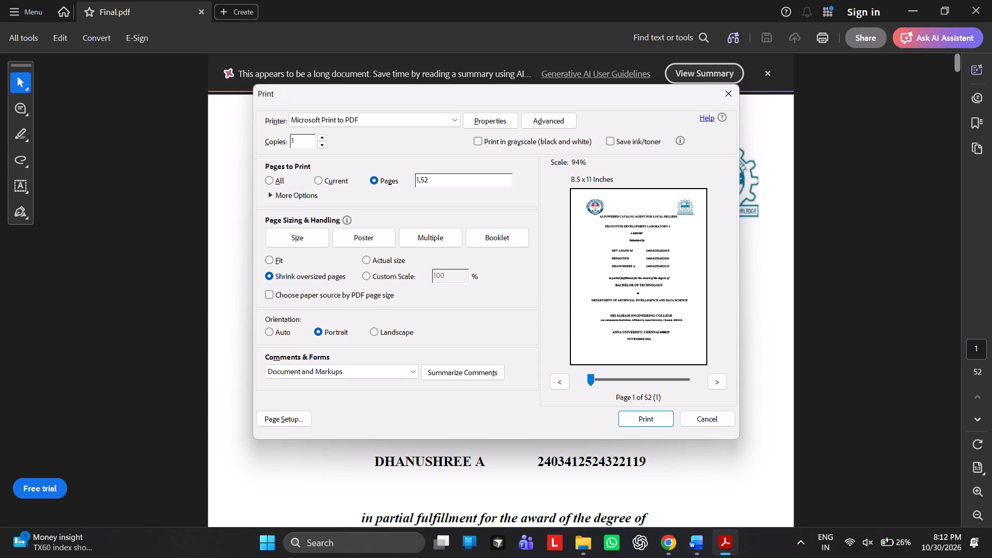
{"action": "left_click", "coordinate": [522, 216]}
Preview both selected pages and print them to a PDF file named OP3 in Downloads.
{"action": "scroll", "coordinate": [657, 271], "scroll_direction": "down", "scroll_amount": 2}
{"action": "scroll", "coordinate": [657, 271], "scroll_direction": "up", "scroll_amount": 1}
{"action": "left_click", "coordinate": [724, 386]}
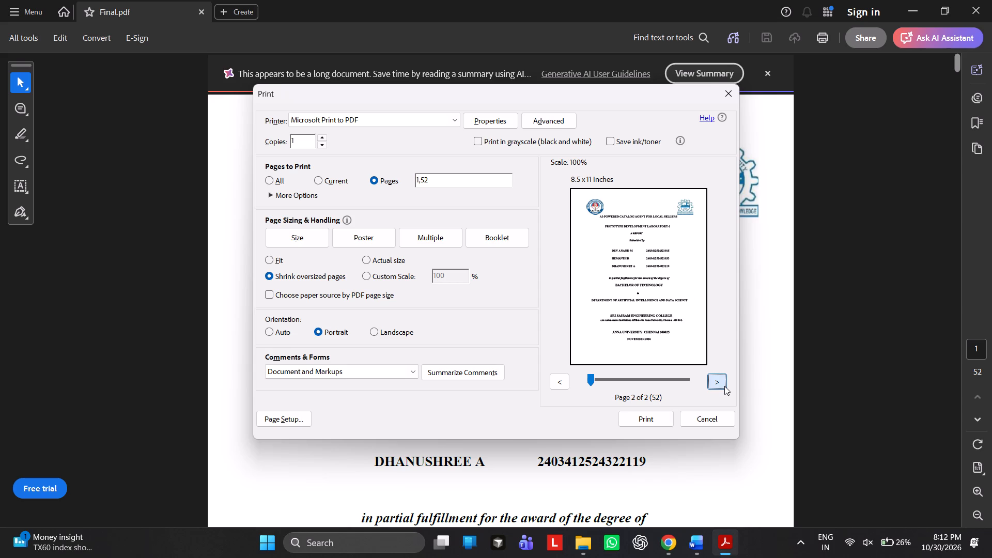
{"action": "left_click", "coordinate": [560, 382]}
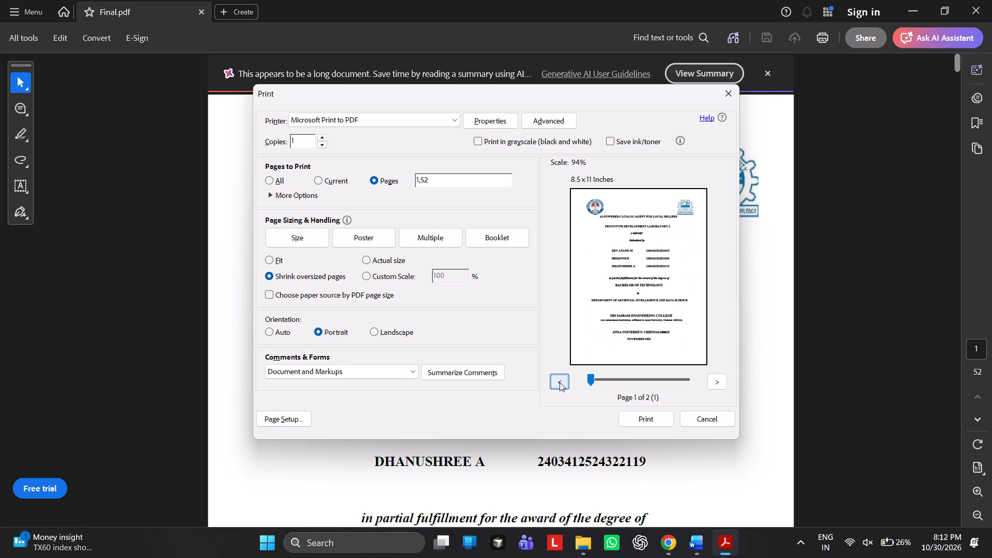
{"action": "left_click", "coordinate": [640, 421]}
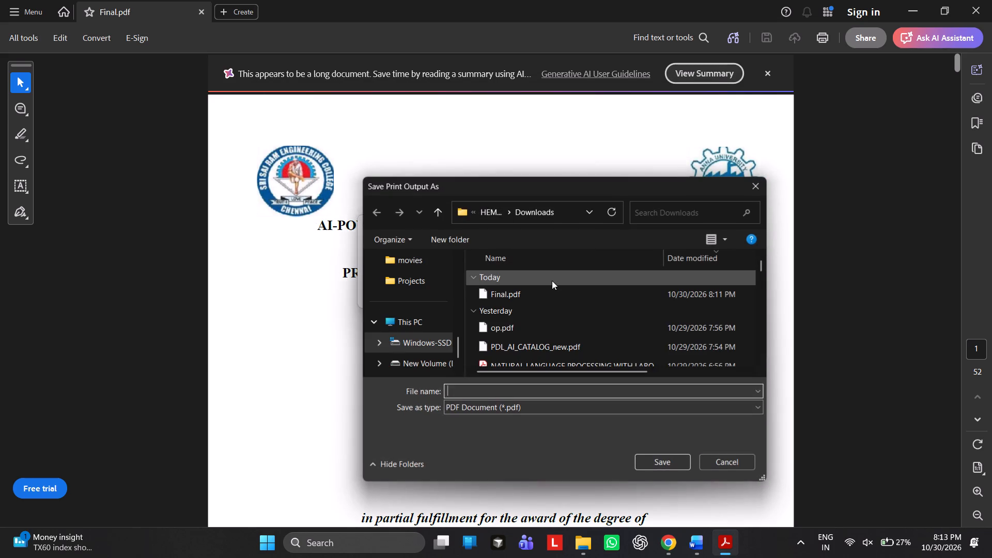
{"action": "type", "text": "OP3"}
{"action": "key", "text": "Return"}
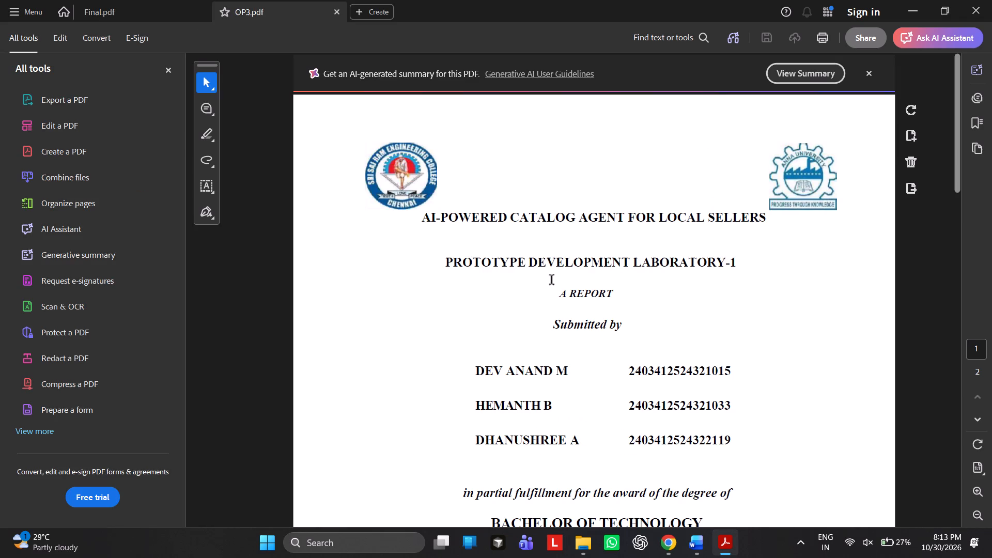
Examine the title page and second page of OP3.pdf to check the printed output.
{"action": "scroll", "coordinate": [552, 281], "scroll_direction": "down", "scroll_amount": 3}
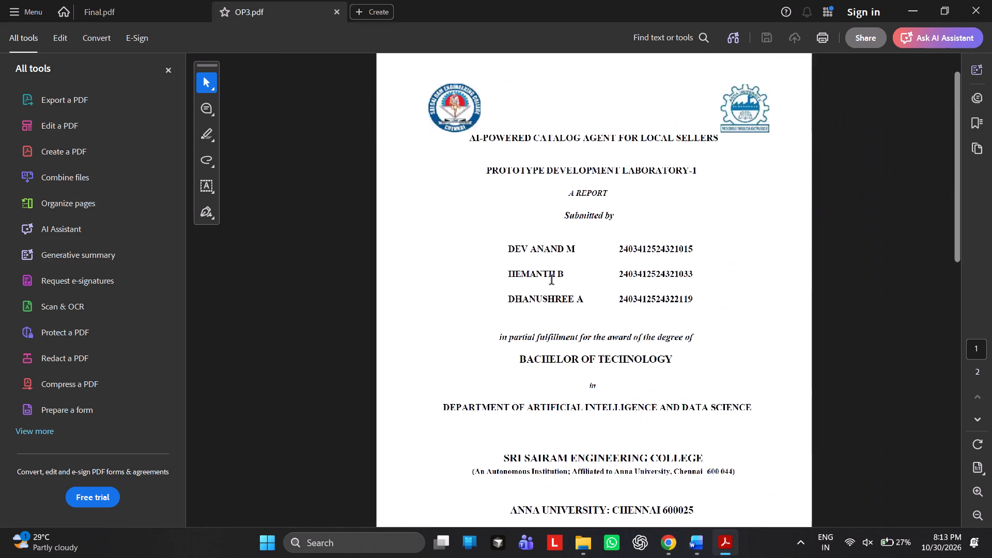
{"action": "scroll", "coordinate": [552, 281], "scroll_direction": "up", "scroll_amount": 2}
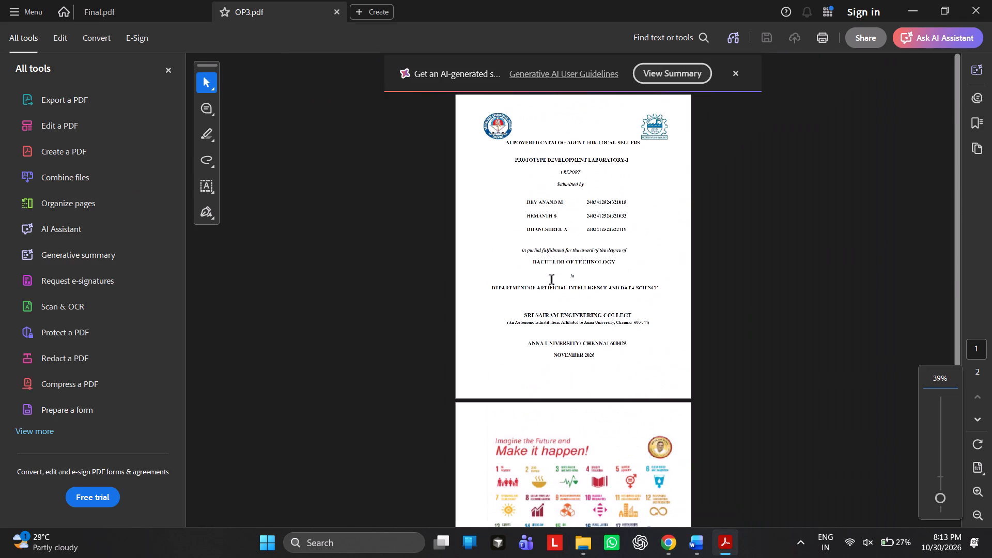